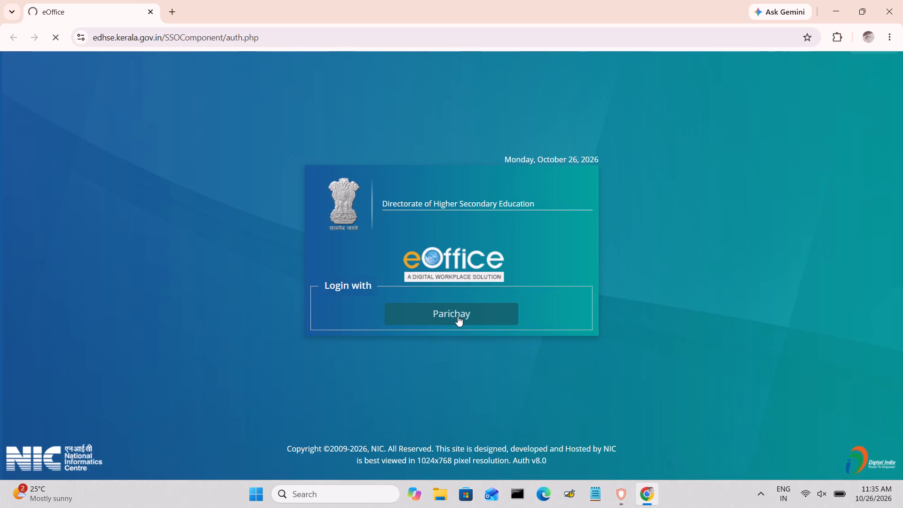
Log in with Parichay and open the list of intra-eOffice received letters in eFile.
click(458, 316)
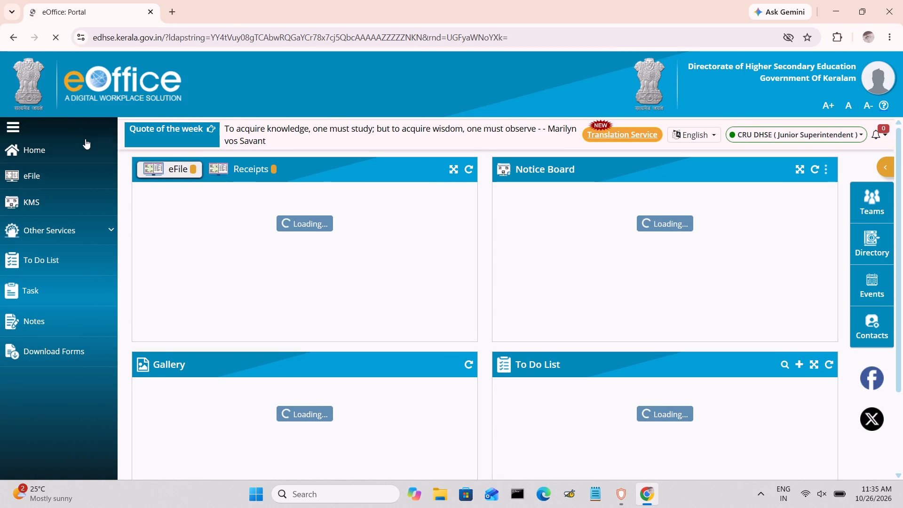
click(70, 177)
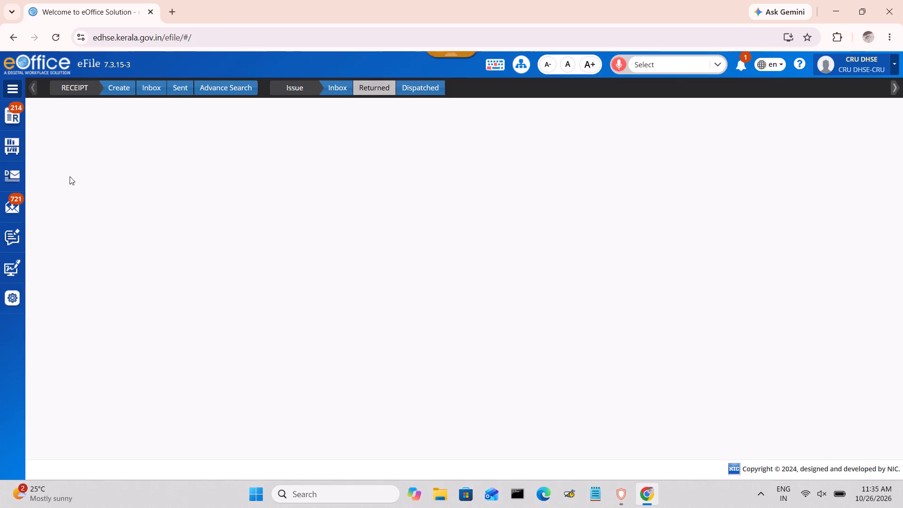
click(9, 201)
click(61, 229)
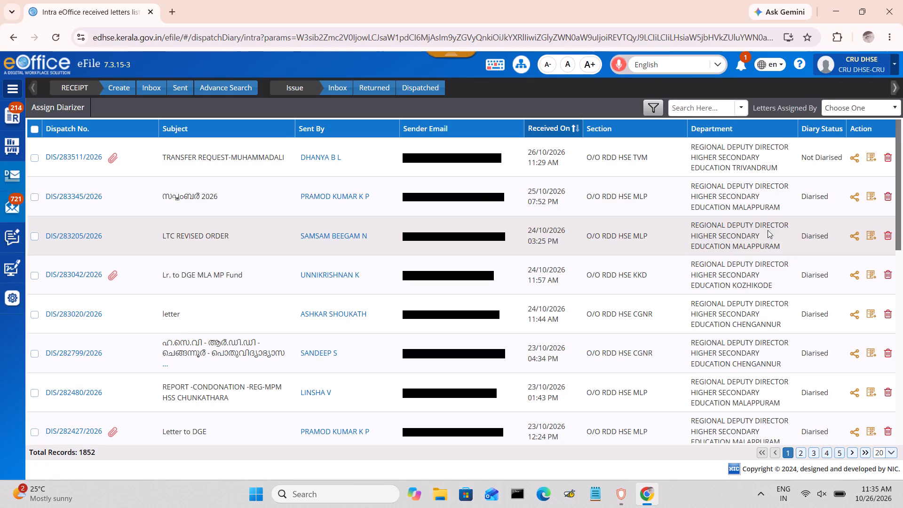
Diarise transfer request letter DIS/283511/2026, sequencing its received PDF and the Image_231.pdf attachment.
click(873, 159)
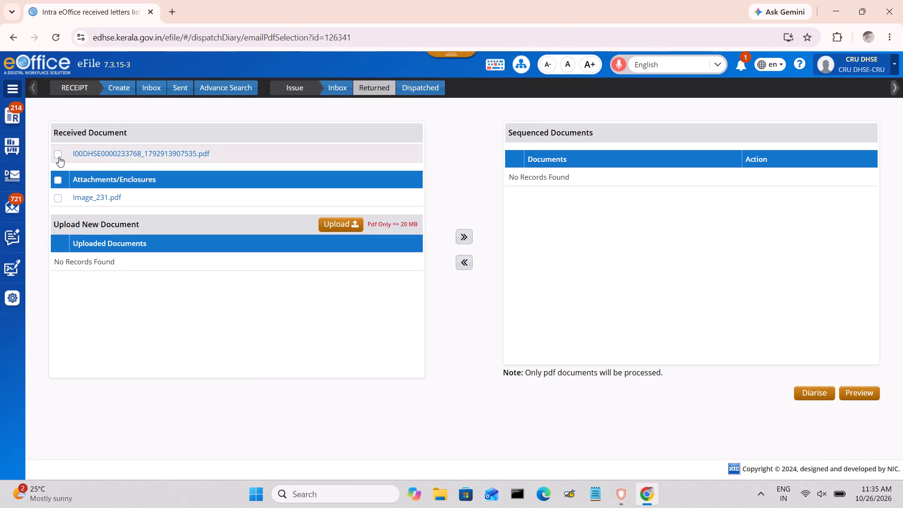
click(59, 157)
click(59, 201)
click(462, 241)
click(820, 394)
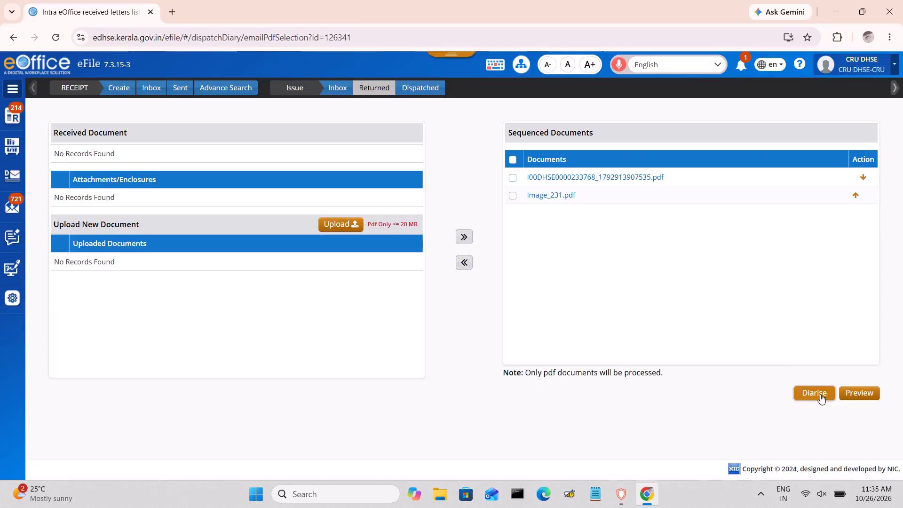
click(515, 383)
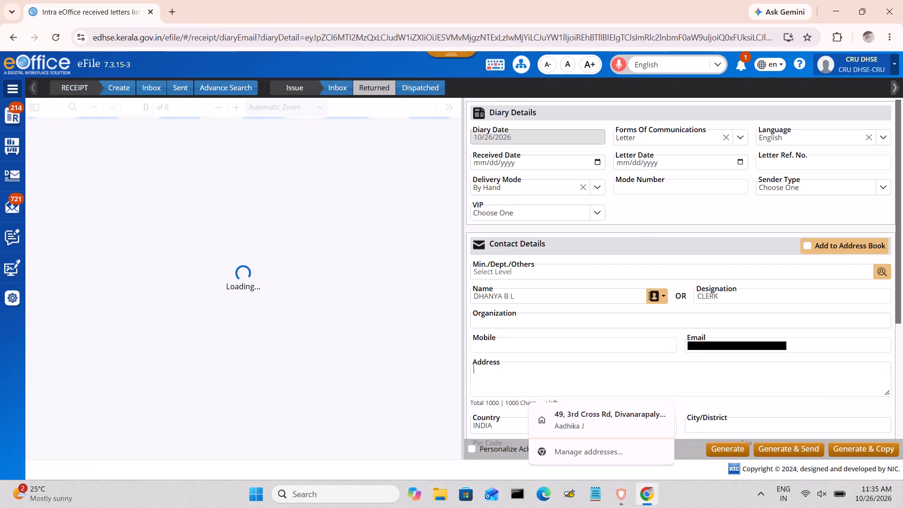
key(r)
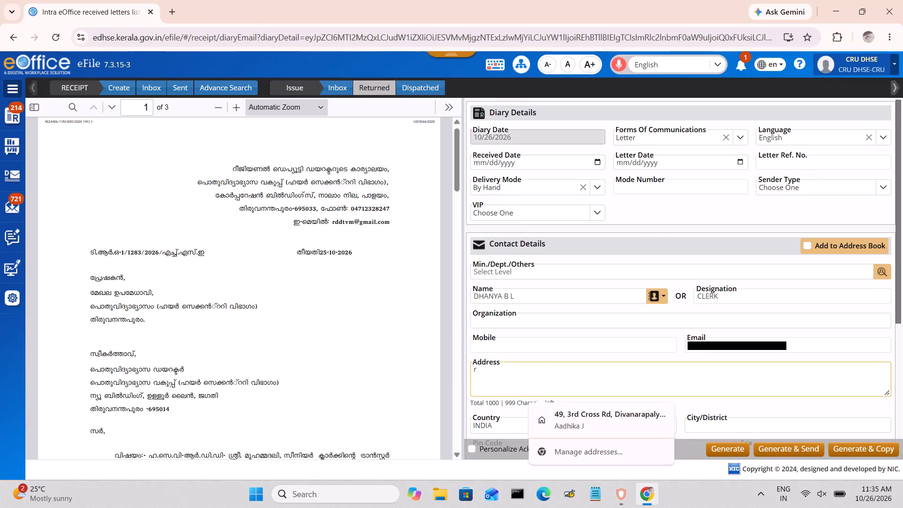
key(BackSpace)
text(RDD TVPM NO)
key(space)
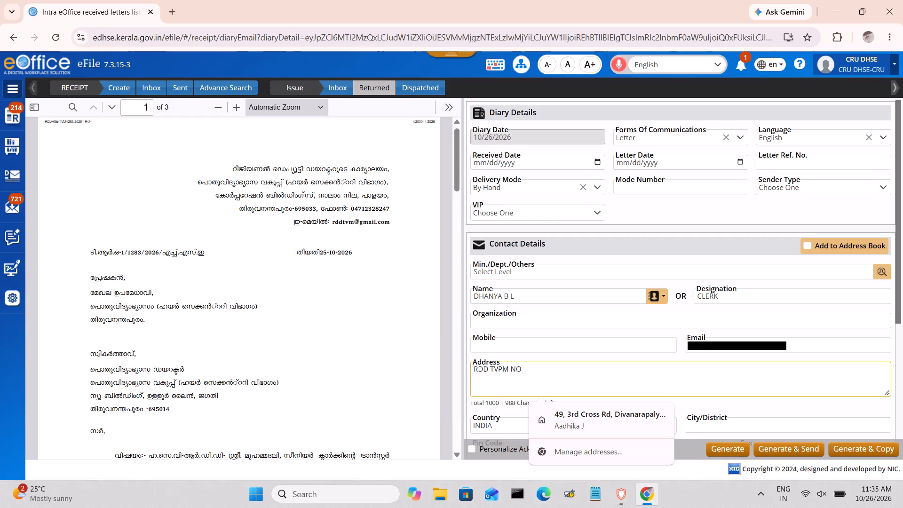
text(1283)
Set the main category to General and append " - RDD TVPM NO 1283", copied from the address, to the subject.
drag(572, 373, 428, 375)
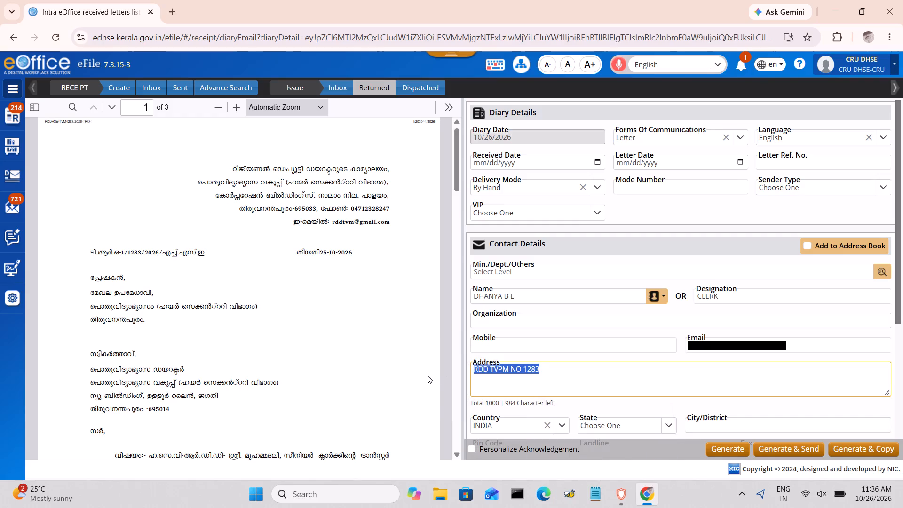
key(ctrl+c)
scroll(618, 373, down, 6)
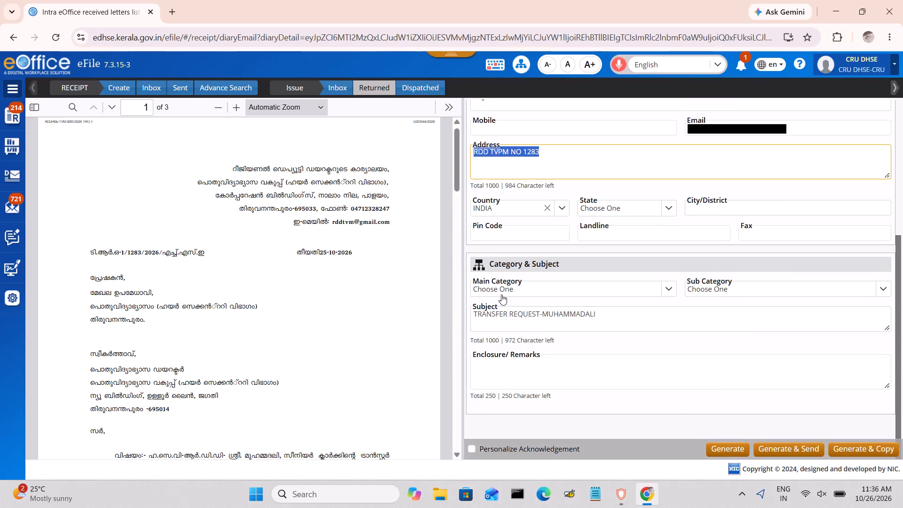
click(498, 292)
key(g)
click(488, 329)
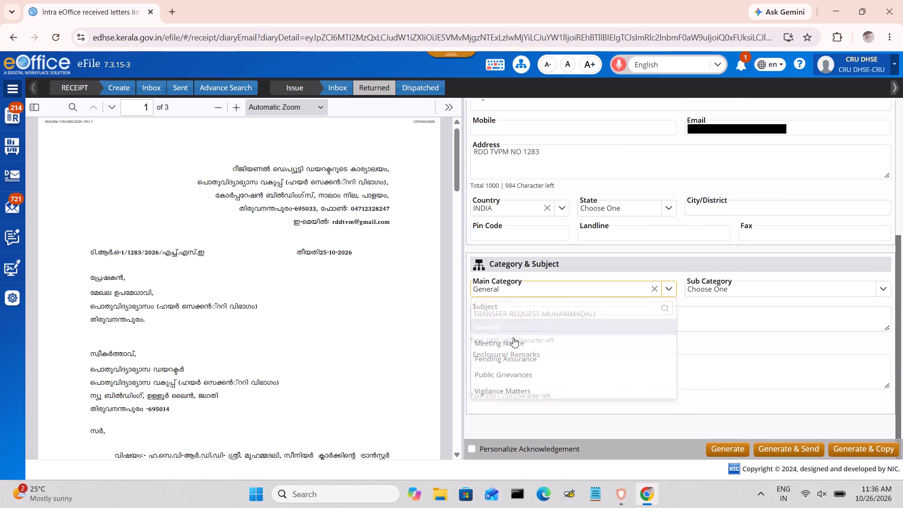
click(624, 316)
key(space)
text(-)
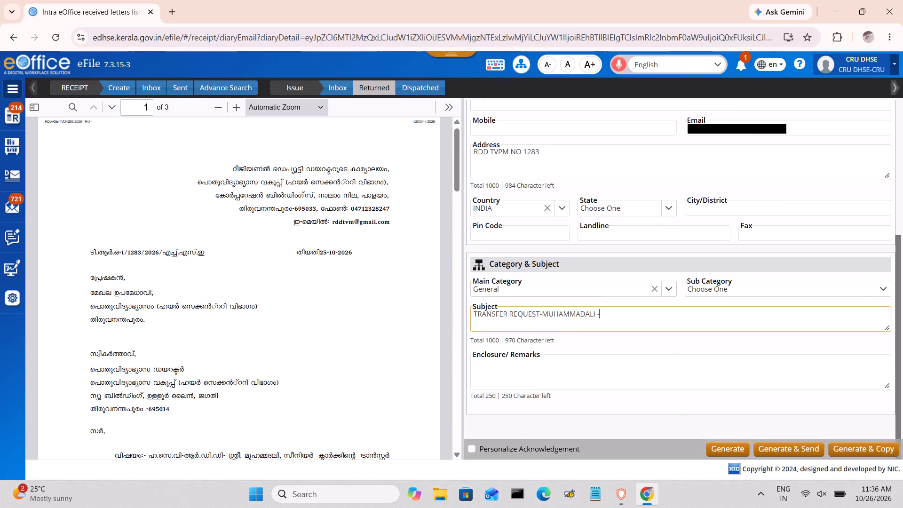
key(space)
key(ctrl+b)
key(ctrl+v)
Read through all pages of the letter and generate the receipt for sending.
scroll(131, 339, down, 5)
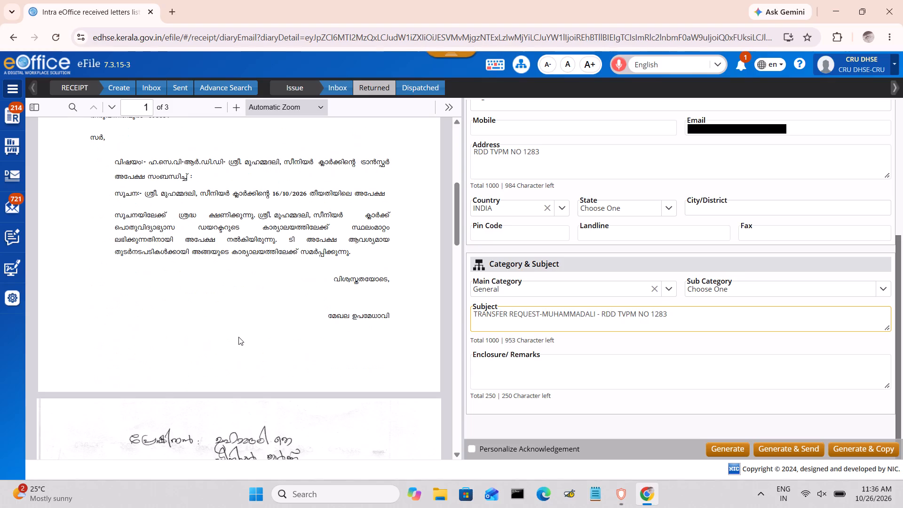
scroll(238, 337, down, 6)
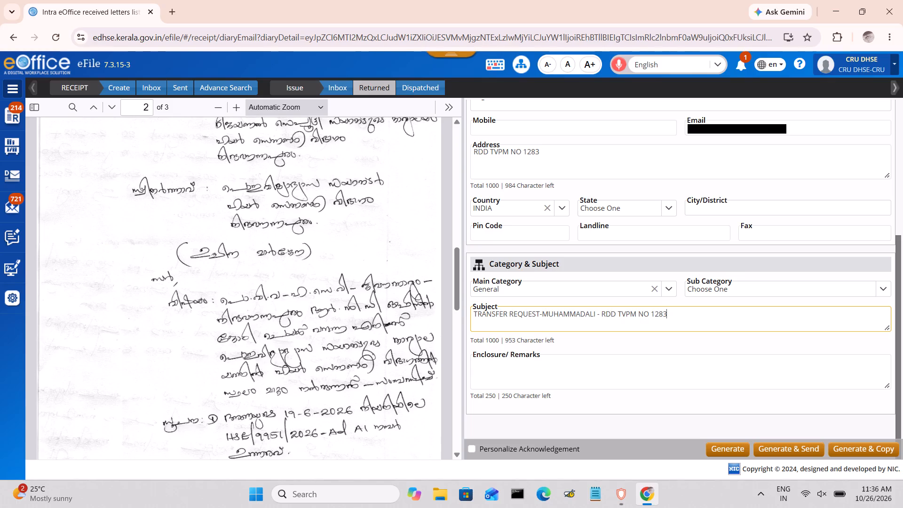
scroll(239, 337, down, 3)
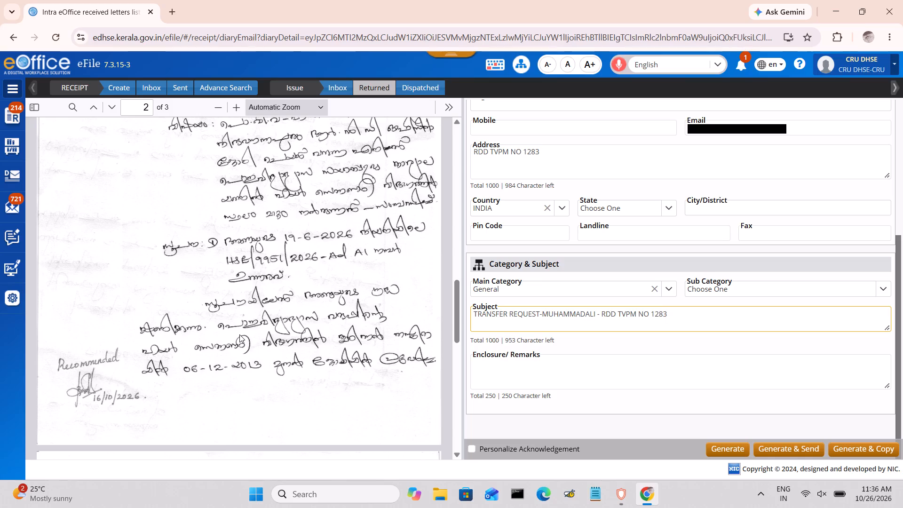
scroll(239, 334, down, 5)
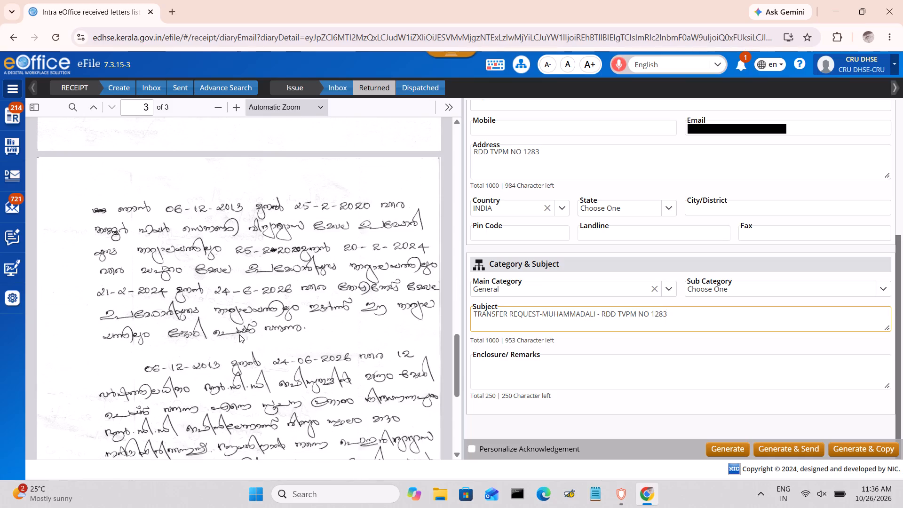
scroll(239, 334, down, 2)
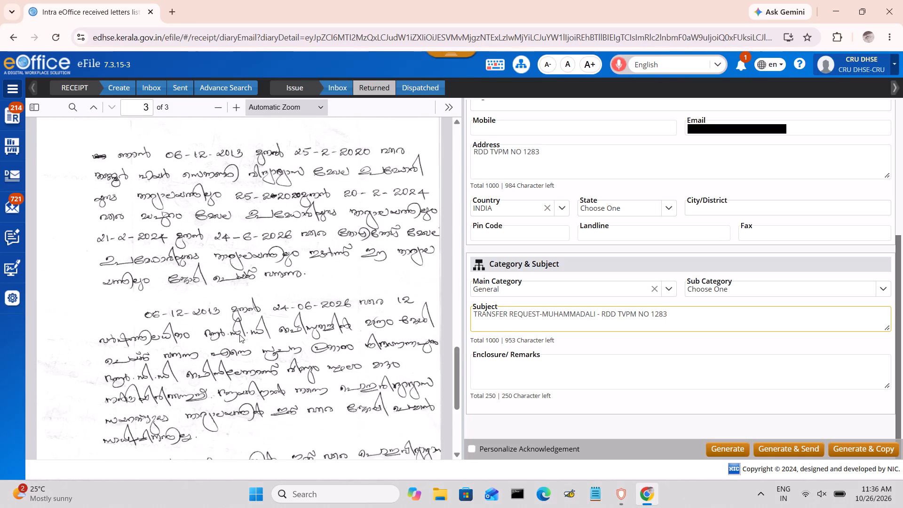
scroll(239, 334, down, 2)
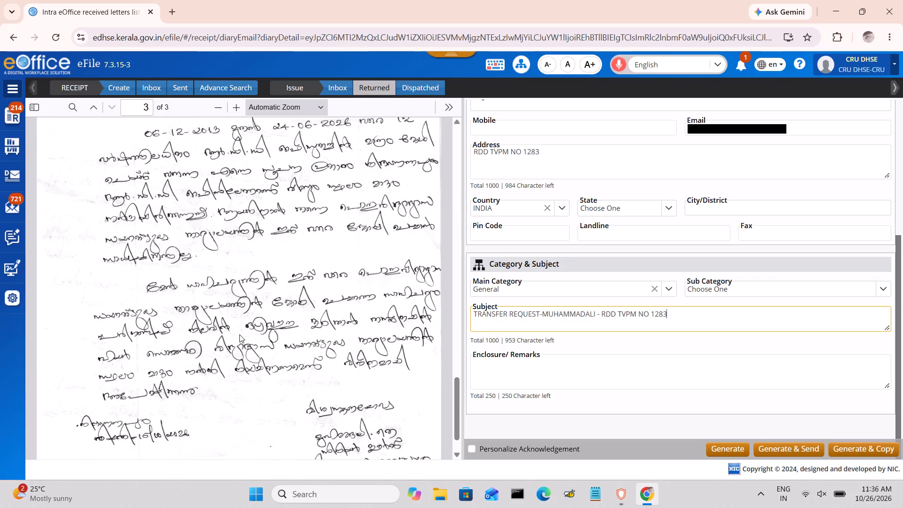
click(796, 446)
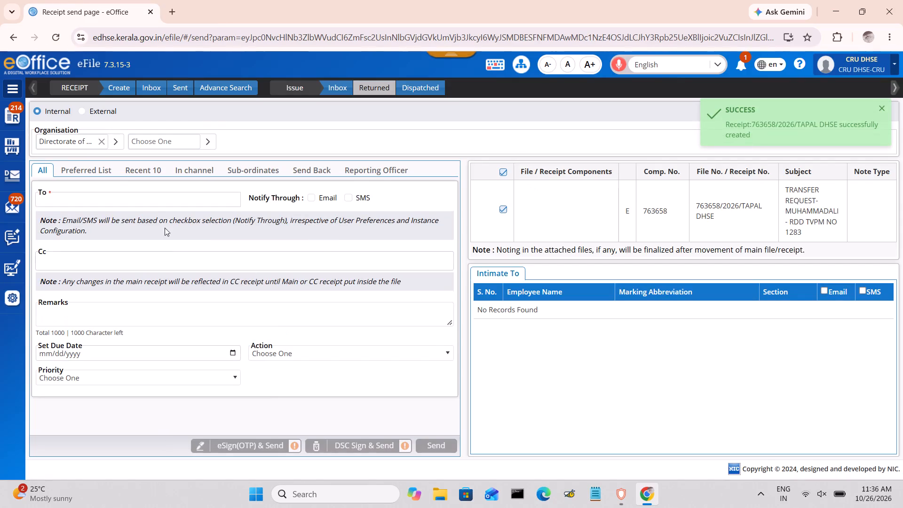
Send the receipt to the SS (AD A) officer of DHSE-Administration (A), found by searching recipients for "AD A".
click(171, 205)
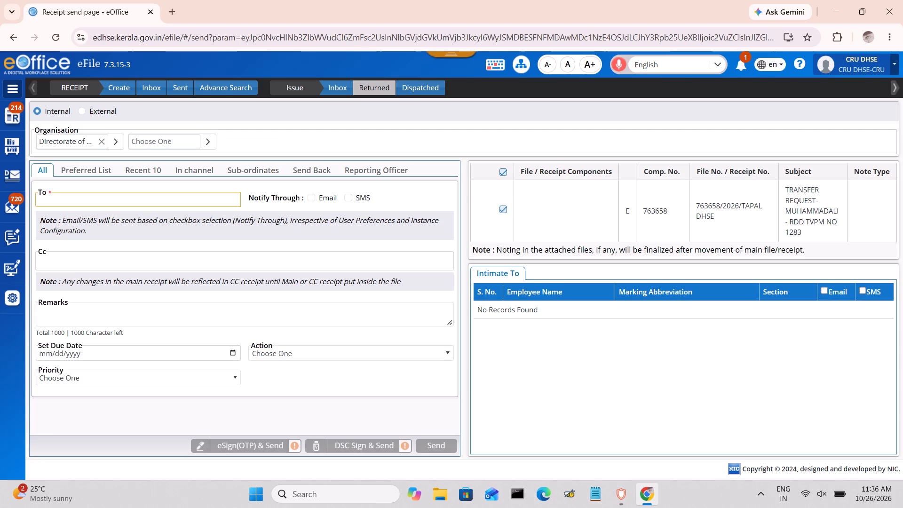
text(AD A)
scroll(129, 277, down, 2)
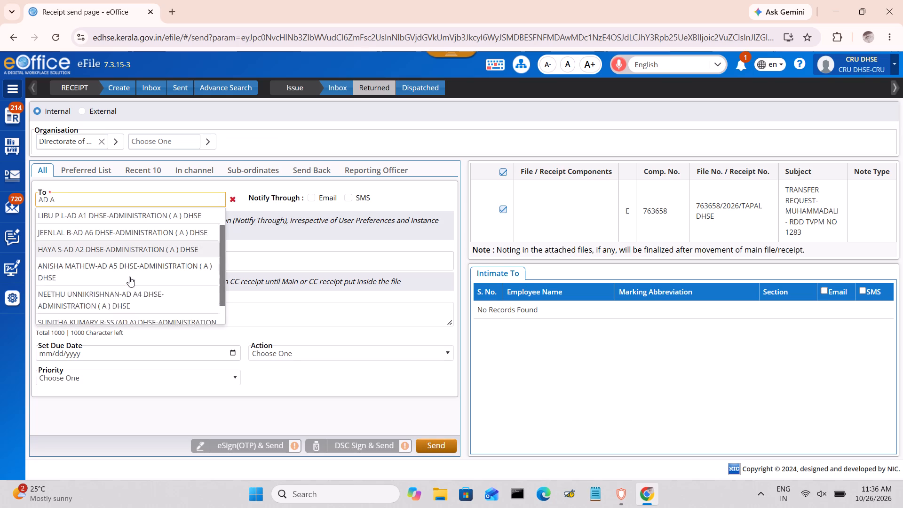
scroll(129, 277, down, 2)
click(93, 311)
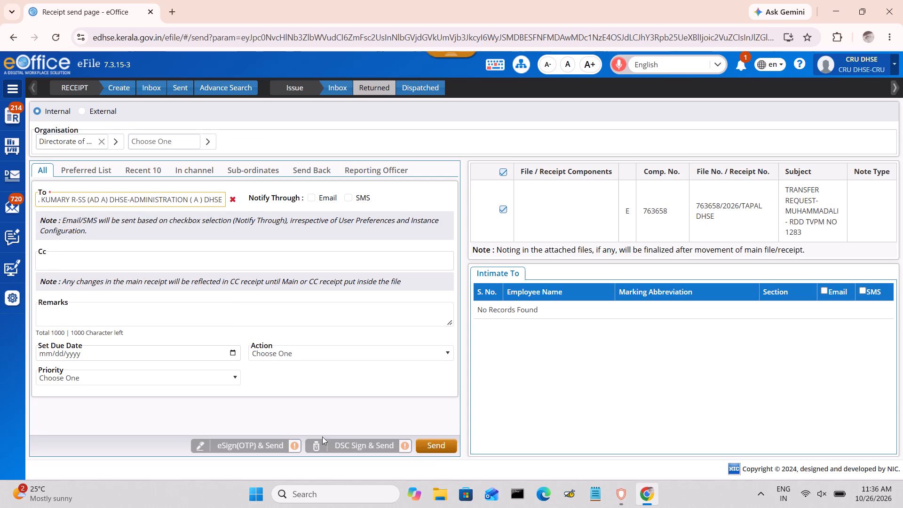
click(444, 444)
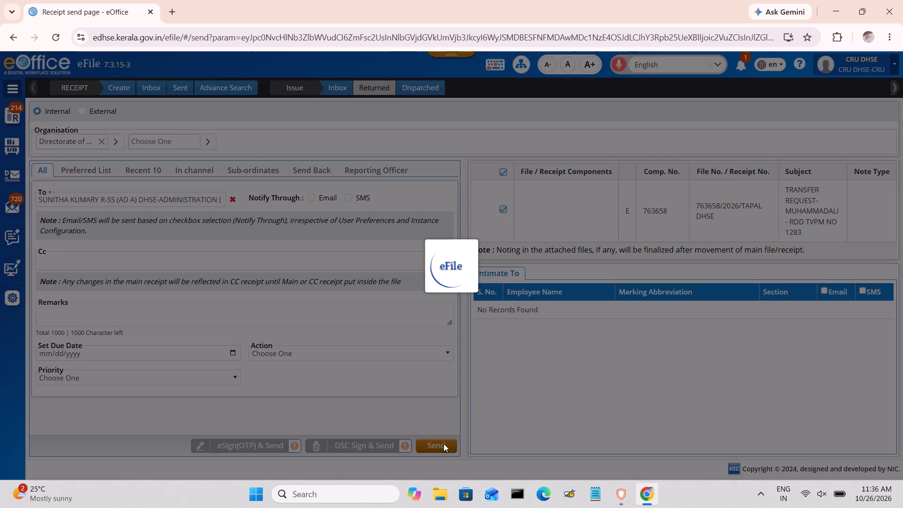
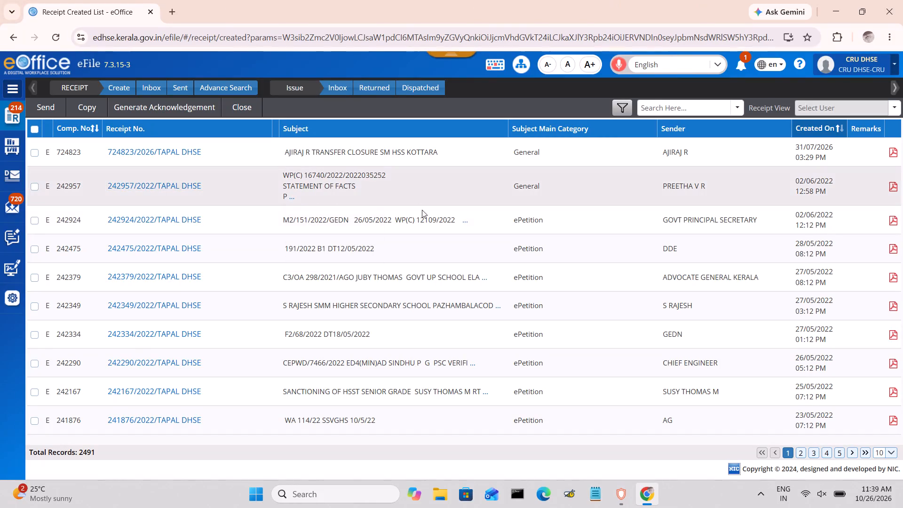
Open the topmost Inter eOffice received letter for diarising and diarise it with its received PDF as the sequenced document.
click(11, 204)
click(47, 248)
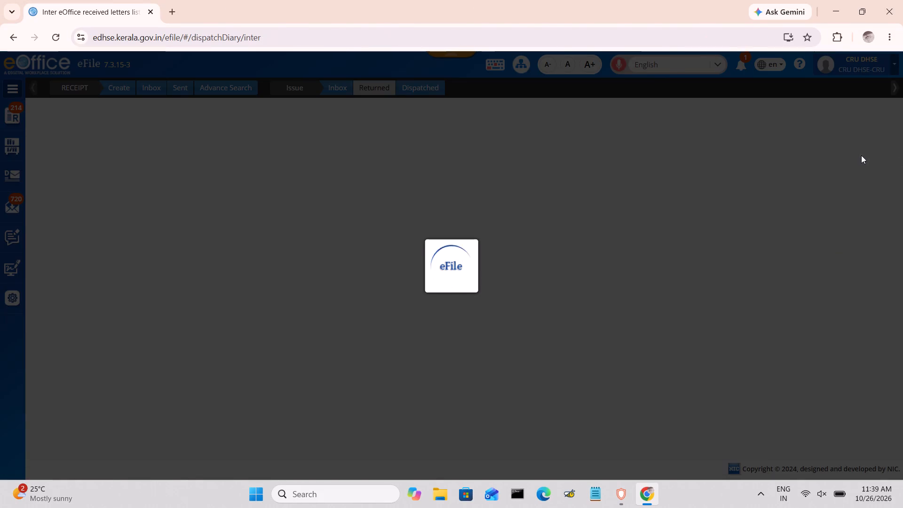
click(870, 151)
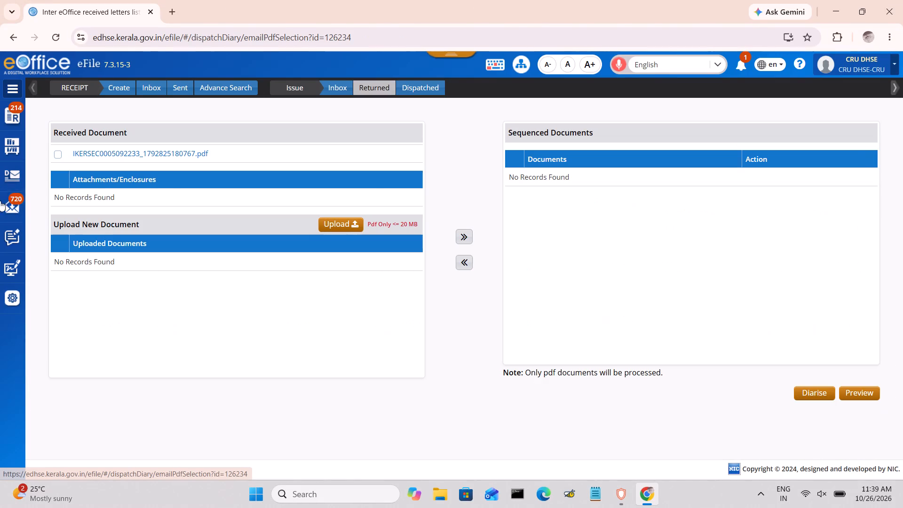
click(59, 153)
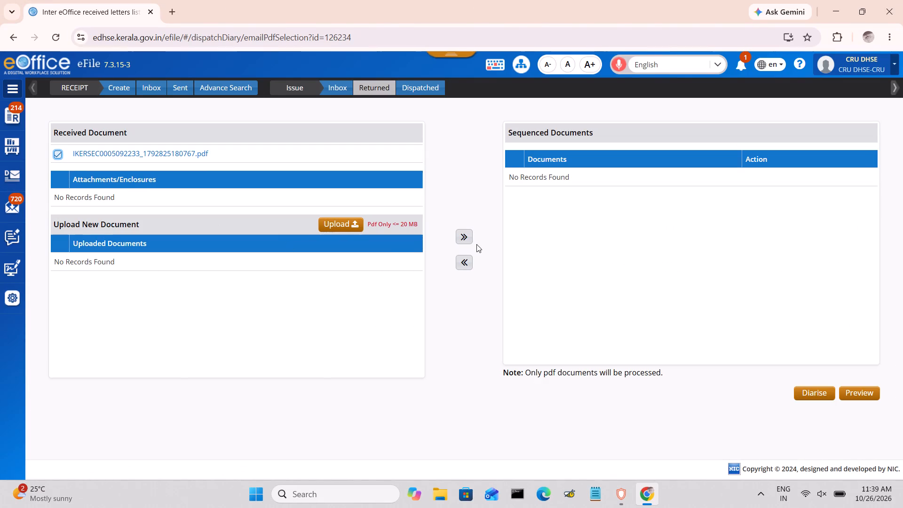
click(470, 235)
click(812, 391)
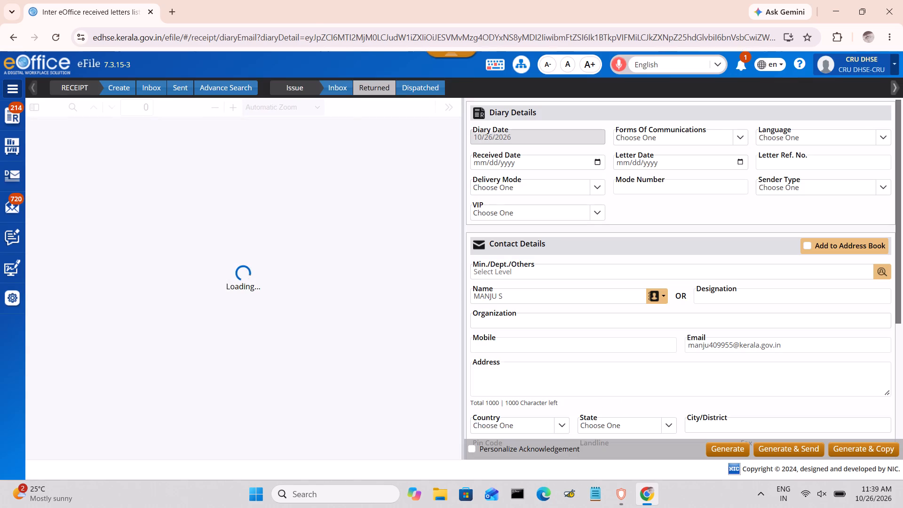
Enter "GE EDN C DEPT NO 8606" as the sender's address in the contact details.
click(523, 378)
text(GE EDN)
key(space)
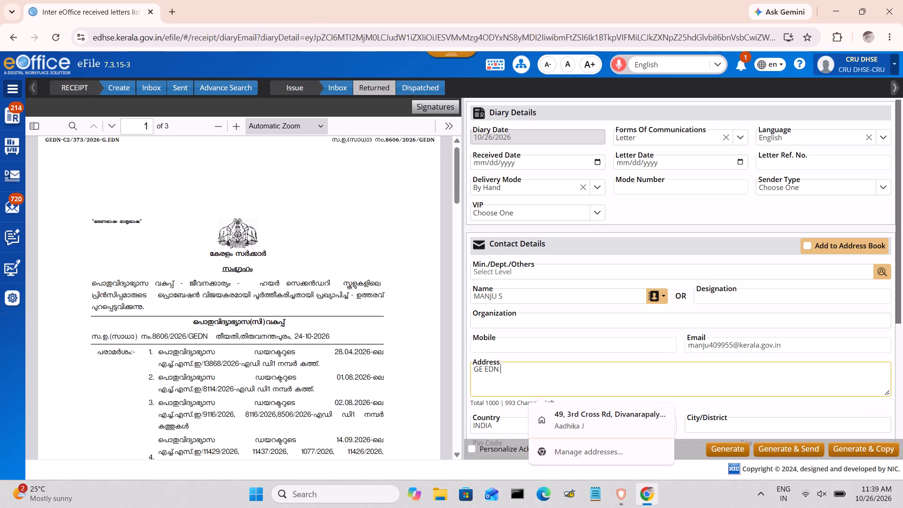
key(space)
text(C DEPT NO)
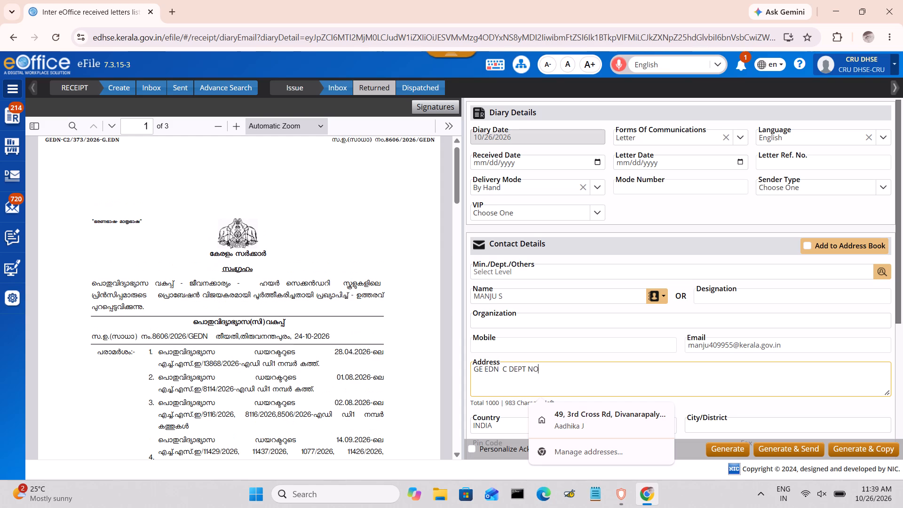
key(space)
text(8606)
Copy the full address text and set the main category to General.
drag(582, 371, 412, 372)
click(412, 372)
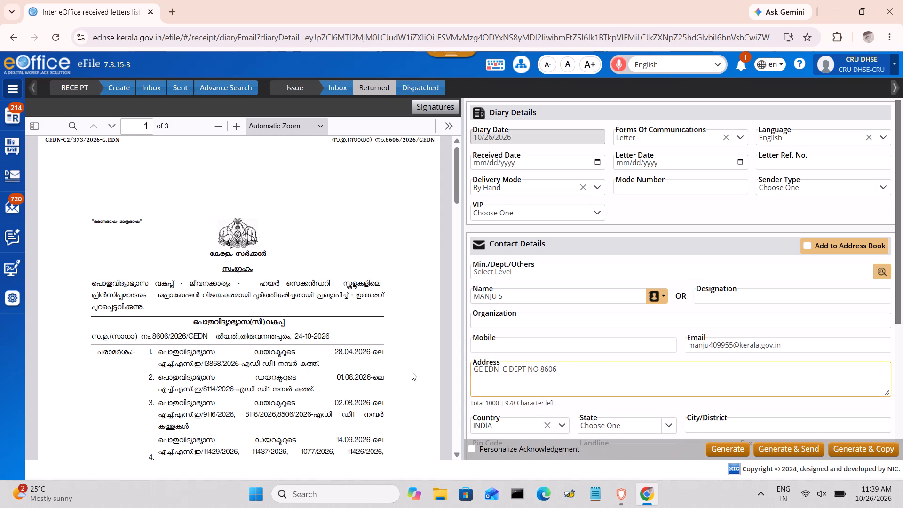
drag(559, 370, 448, 369)
click(582, 376)
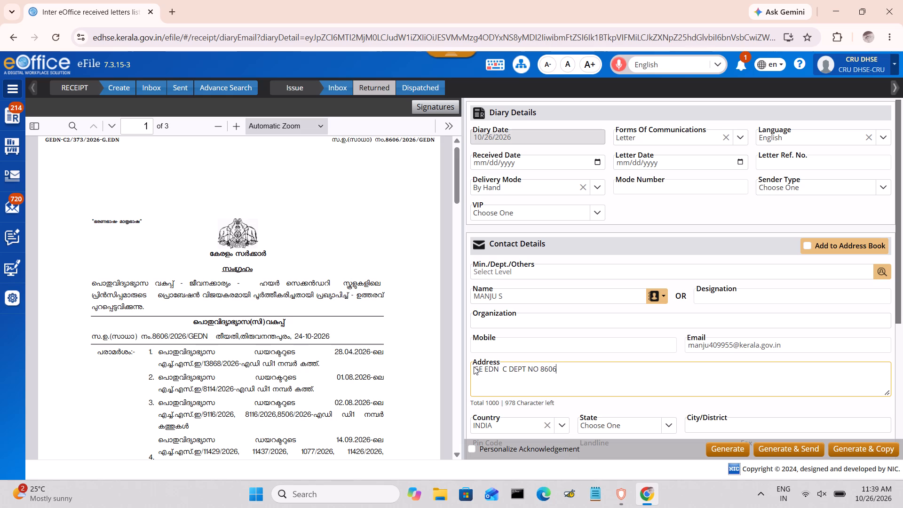
click(475, 368)
drag(475, 369, 576, 365)
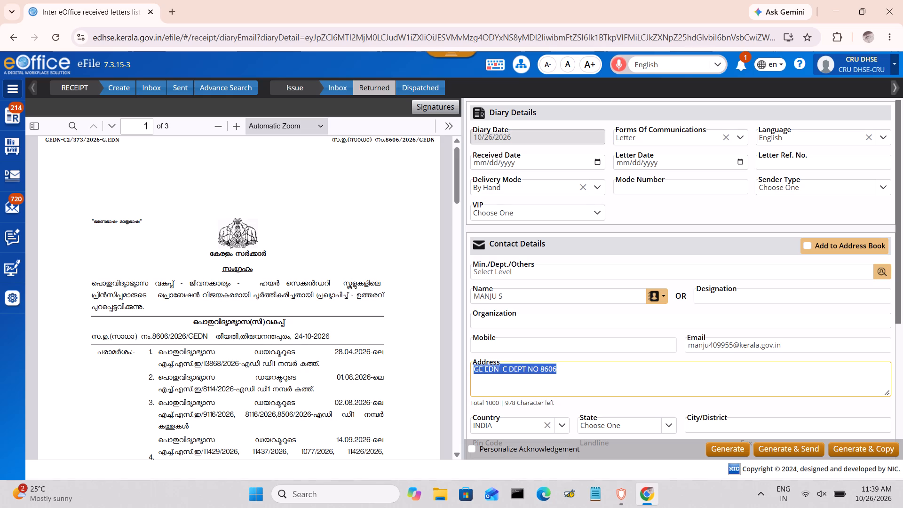
key(ctrl+c)
scroll(562, 396, down, 5)
click(480, 290)
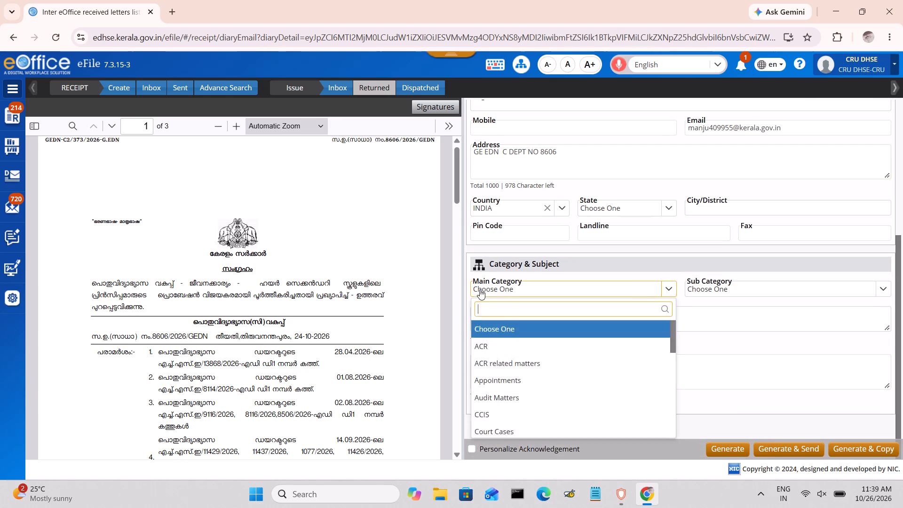
key(g)
click(494, 328)
Replace the subject with "PROBATION PRINCIPALS - GE EDN C DEPT NO 8606", reusing the copied address for the ending.
drag(542, 309, 422, 320)
key(BackSpace)
key(BackSpace)
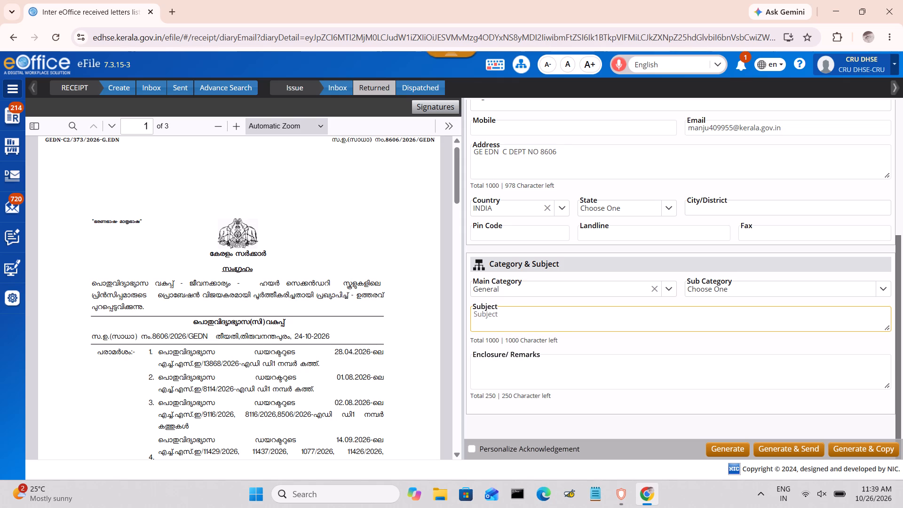
text(PROBATION)
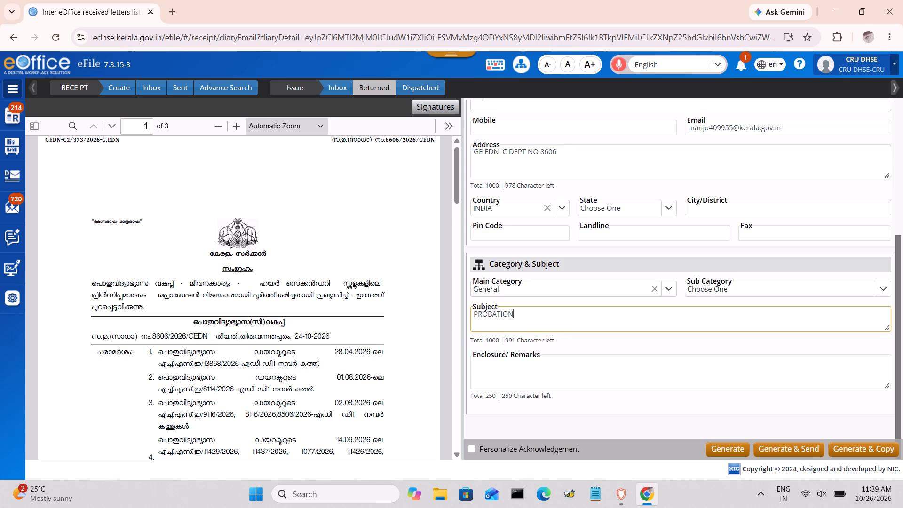
key(space)
text(PRO)
key(BackSpace)
text(INCIPALS -)
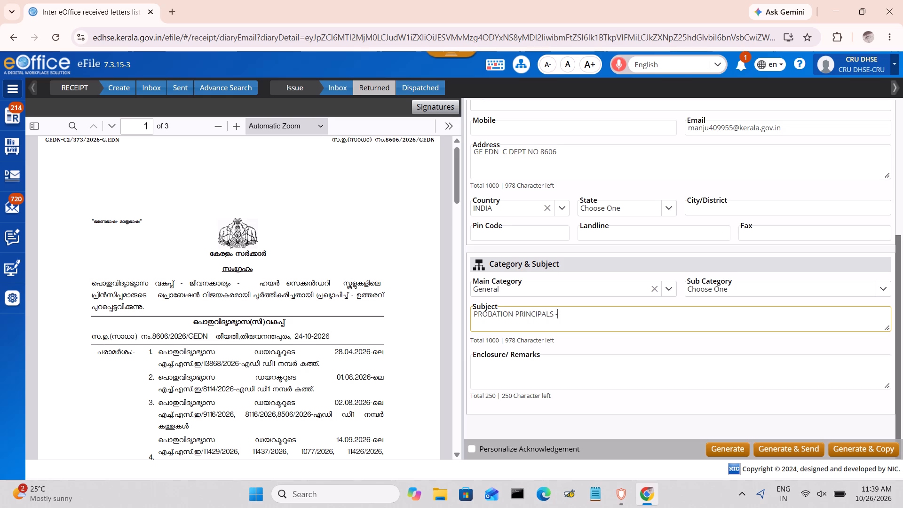
key(space)
key(ctrl+space)
key(ctrl+v)
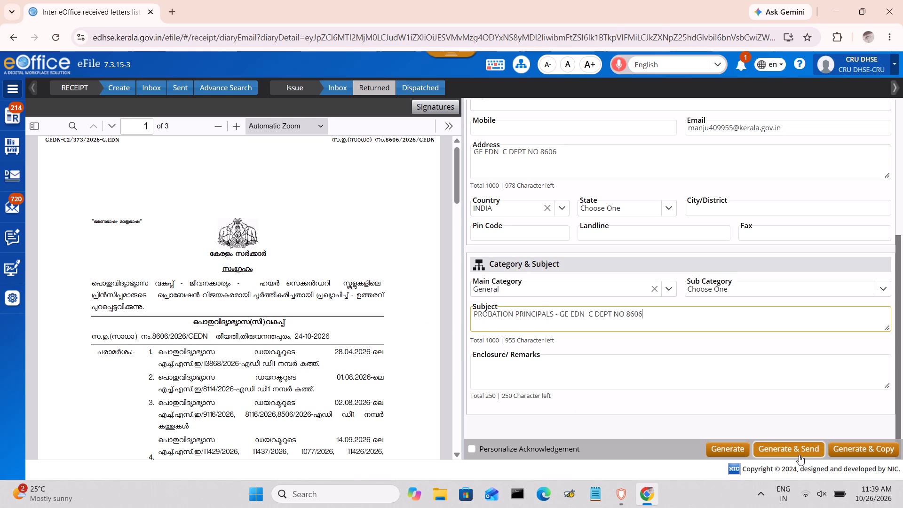
Generate the receipt and send it to the JS (AD D) officer of DHSE-Administration (D), found by searching recipients for "AD D".
click(792, 448)
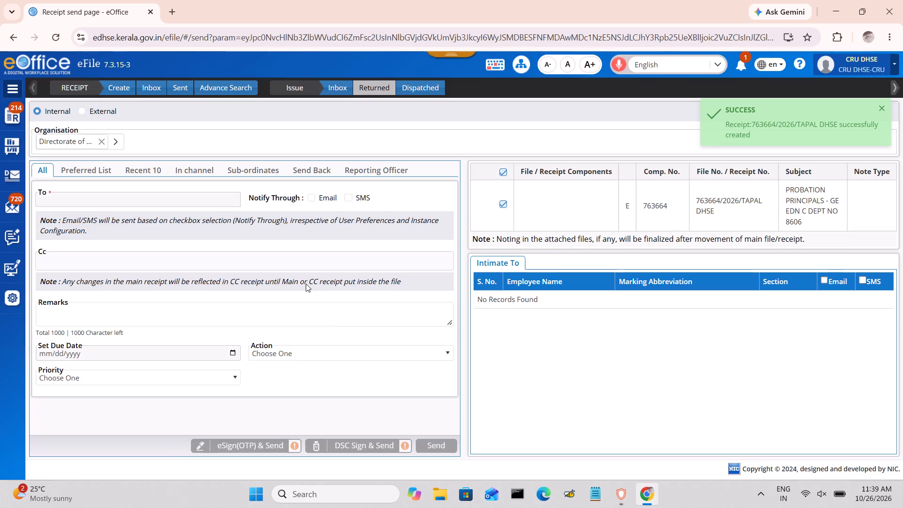
click(199, 192)
key(a)
key(d)
key(space)
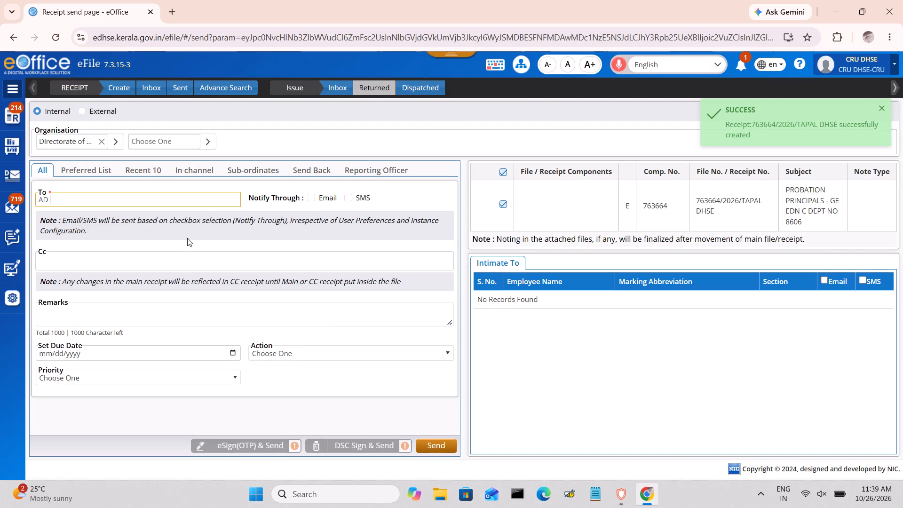
key(d)
click(67, 291)
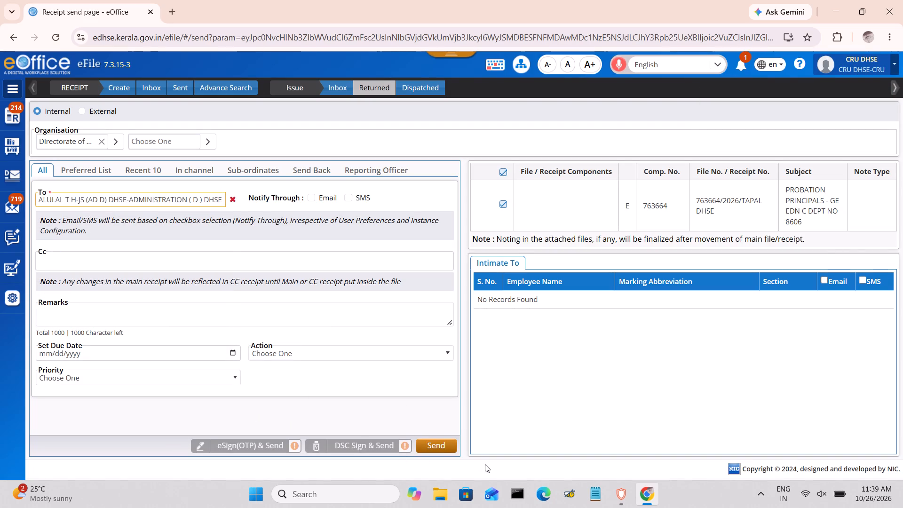
click(435, 442)
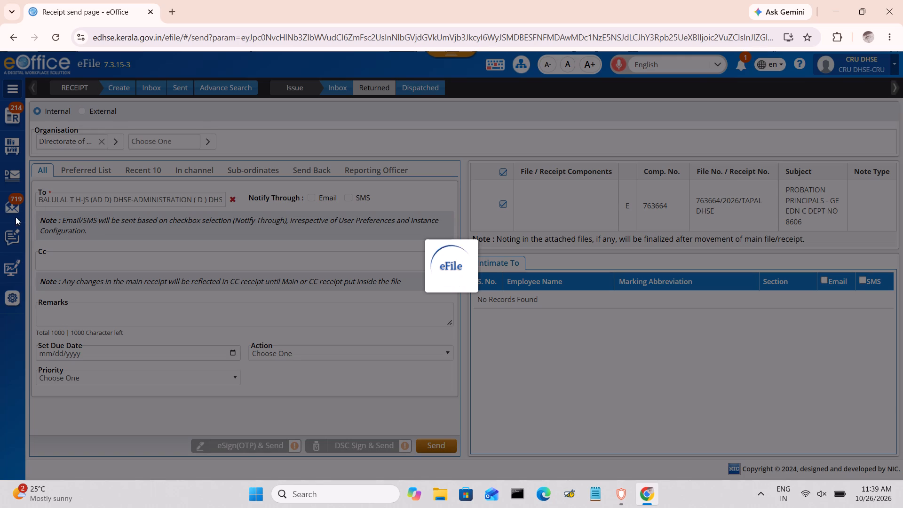
Open the Inter eOffice letter DIS/3888032/2026 for diarising and diarise it with its received PDF as the sequenced document.
click(13, 207)
click(66, 246)
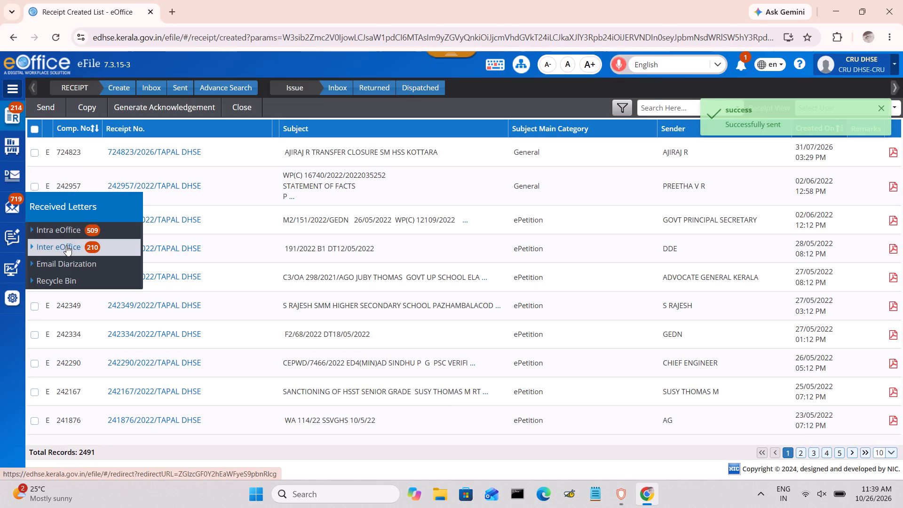
click(871, 176)
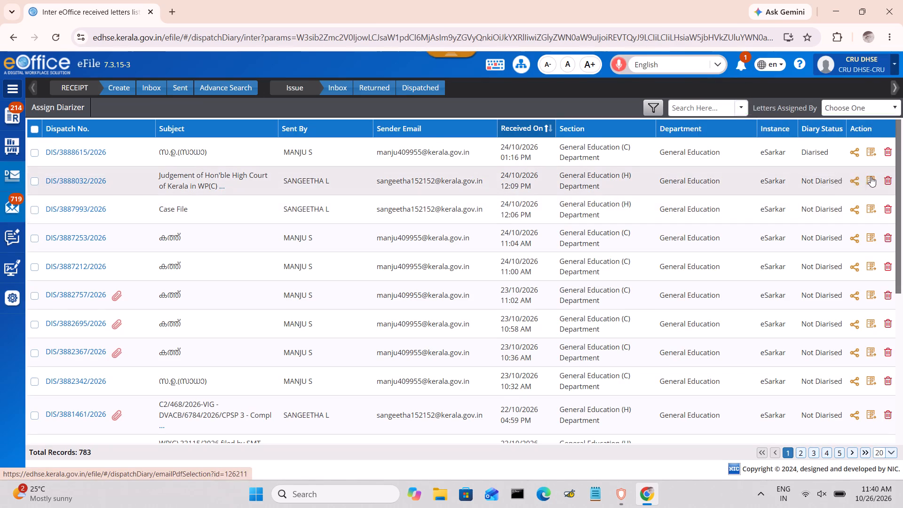
click(57, 152)
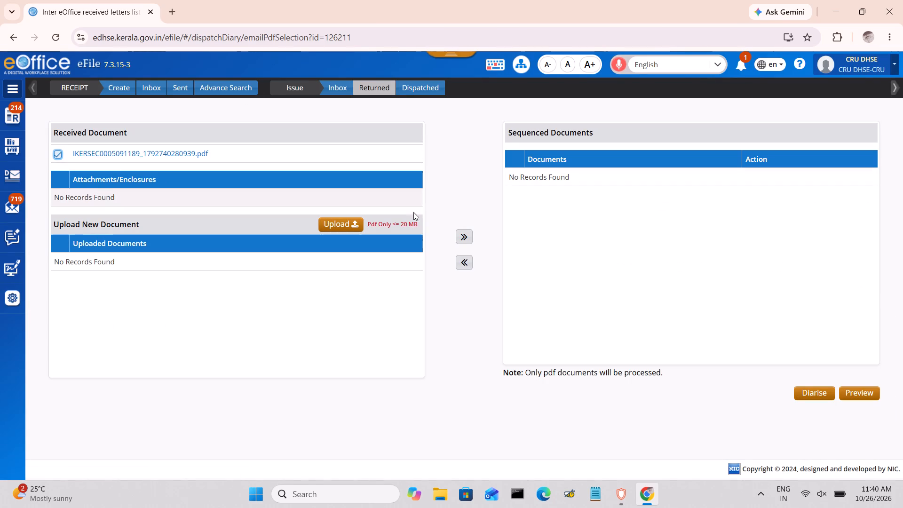
click(469, 232)
click(809, 389)
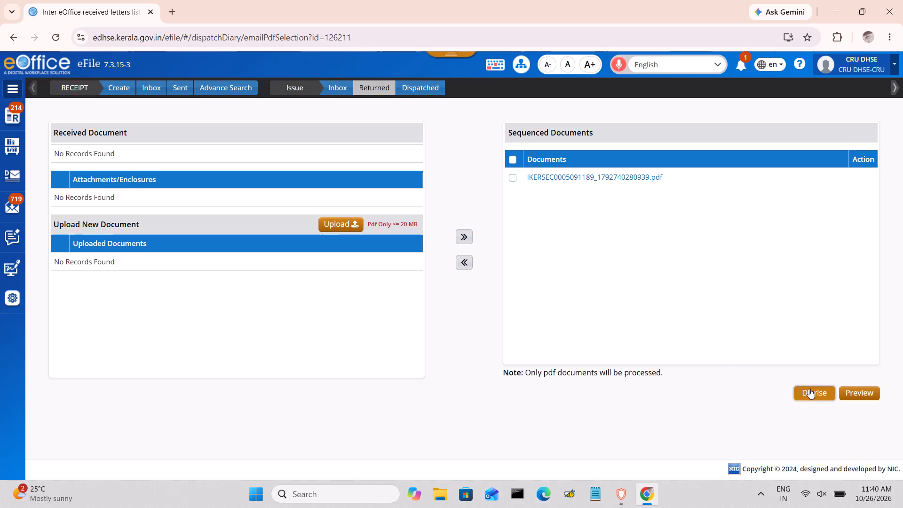
click(822, 395)
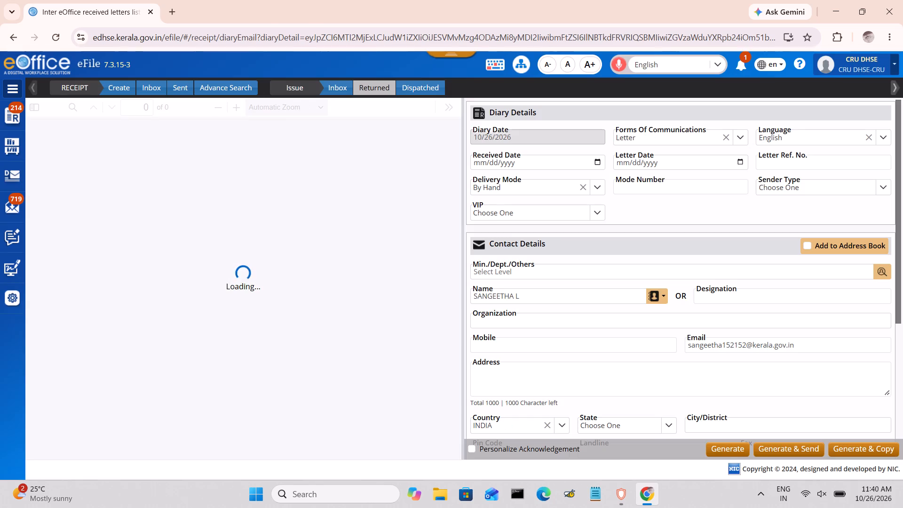
click(527, 370)
key(ctrl+v)
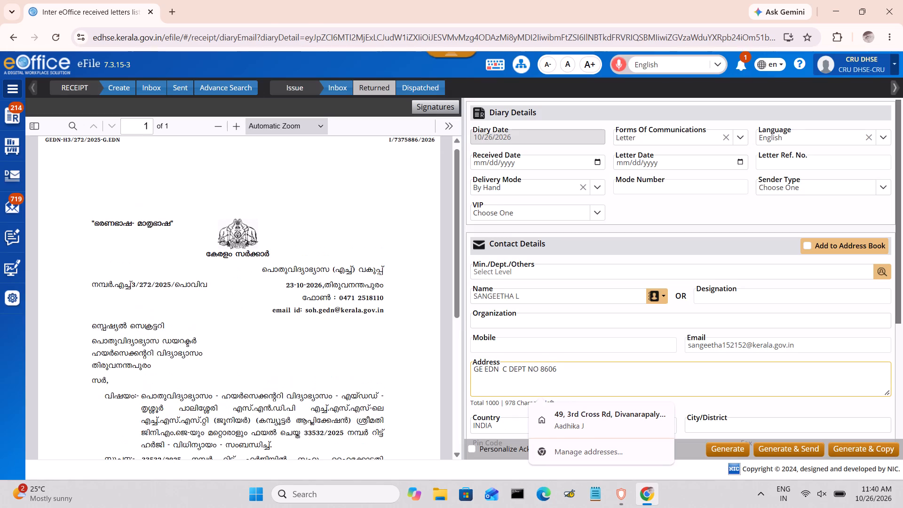
drag(541, 369, 589, 370)
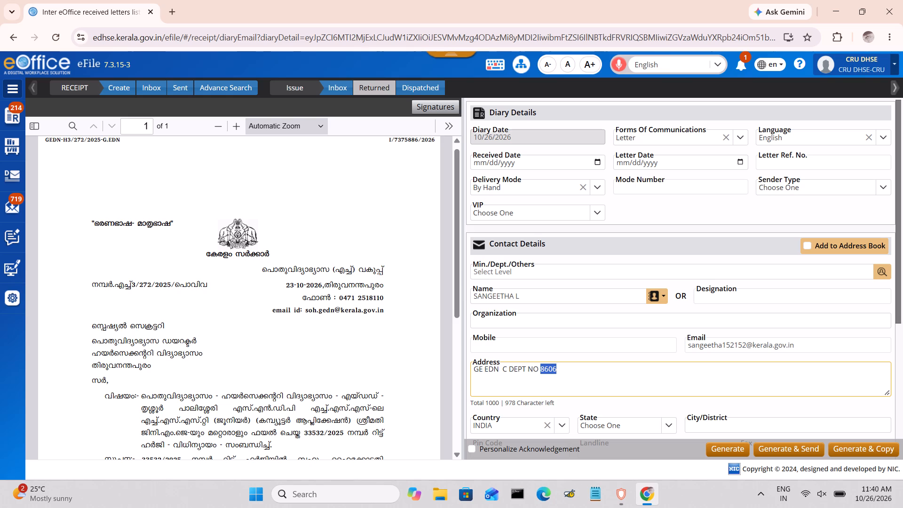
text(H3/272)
drag(582, 367, 568, 366)
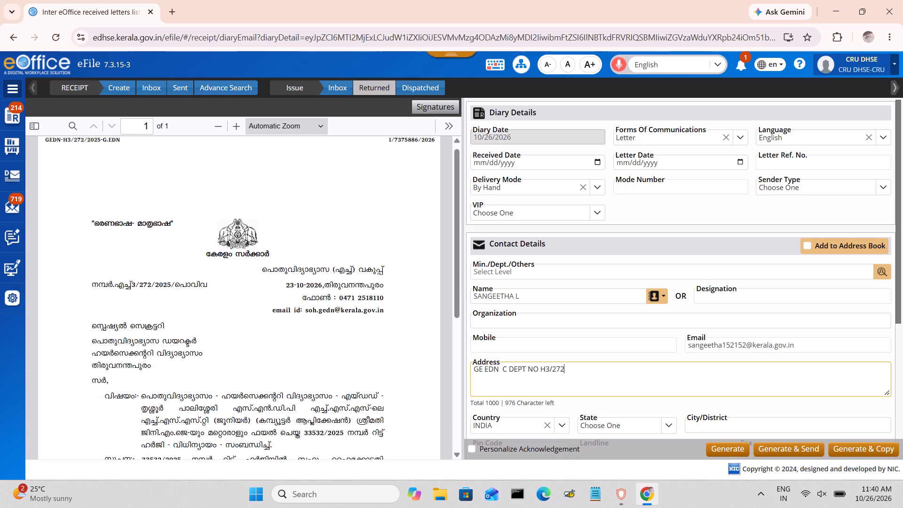
drag(568, 366, 433, 369)
click(506, 379)
click(506, 368)
key(h)
Copy the full address text and set the main category to General.
drag(565, 370, 464, 376)
key(ctrl+c)
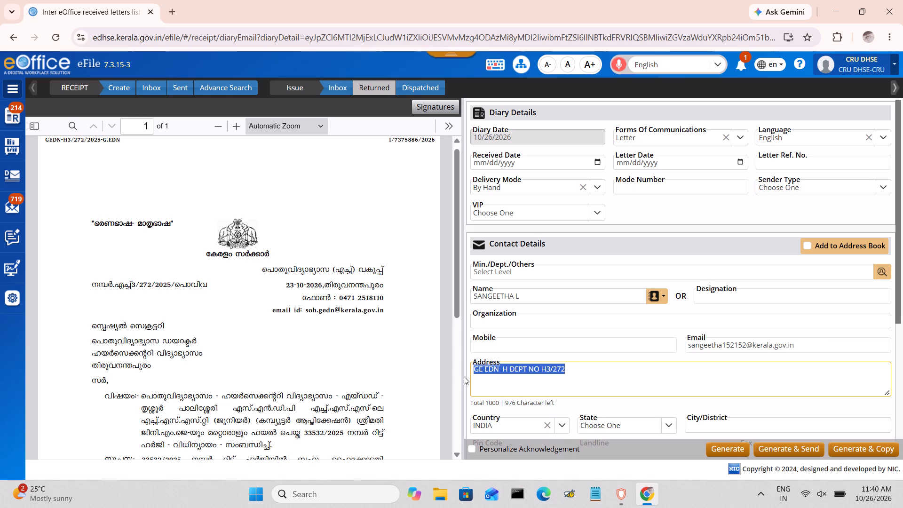
scroll(557, 384, down, 2)
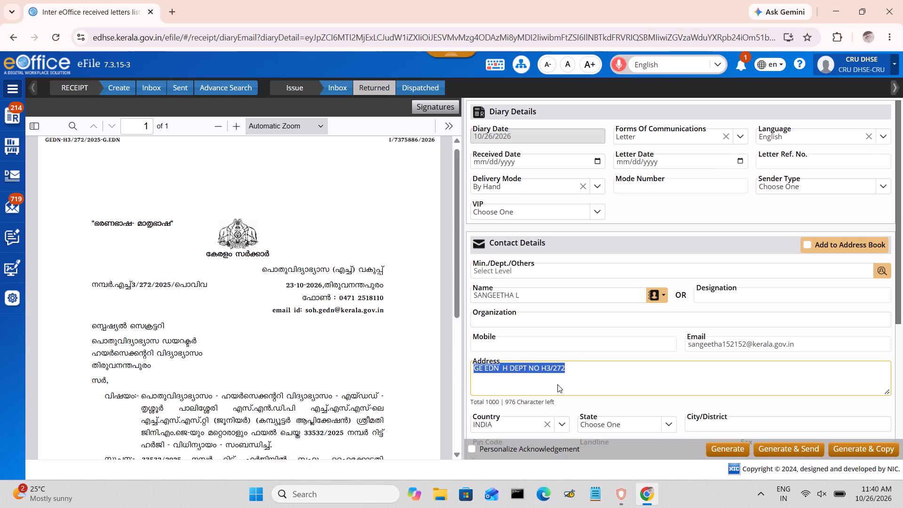
scroll(557, 384, down, 2)
click(481, 286)
key(g)
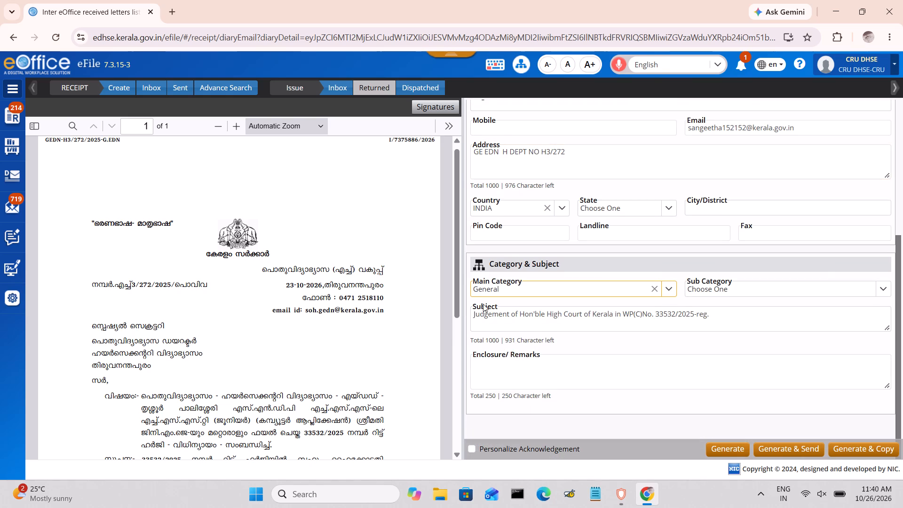
Append "- GE EDN H DEPT NO H3/272" to the end of the receipt's subject using the copied address text.
click(722, 314)
text(-)
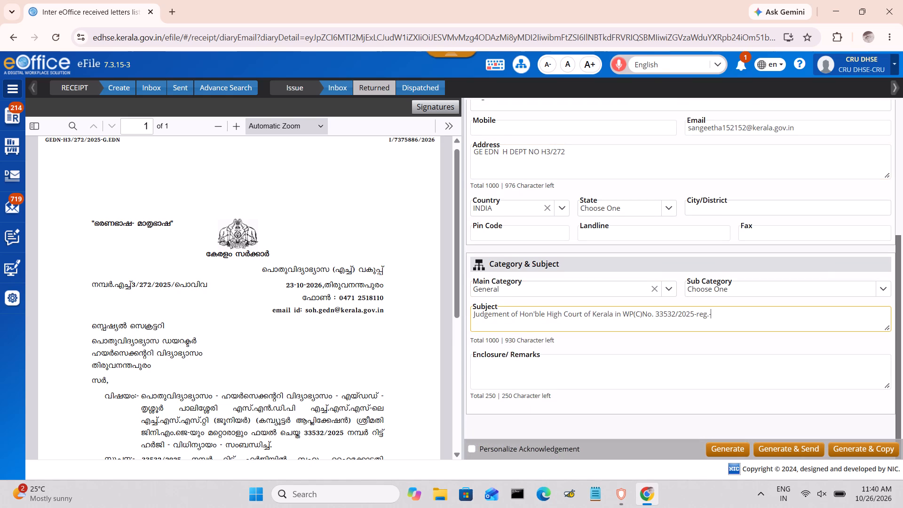
key(space)
key(ctrl+v)
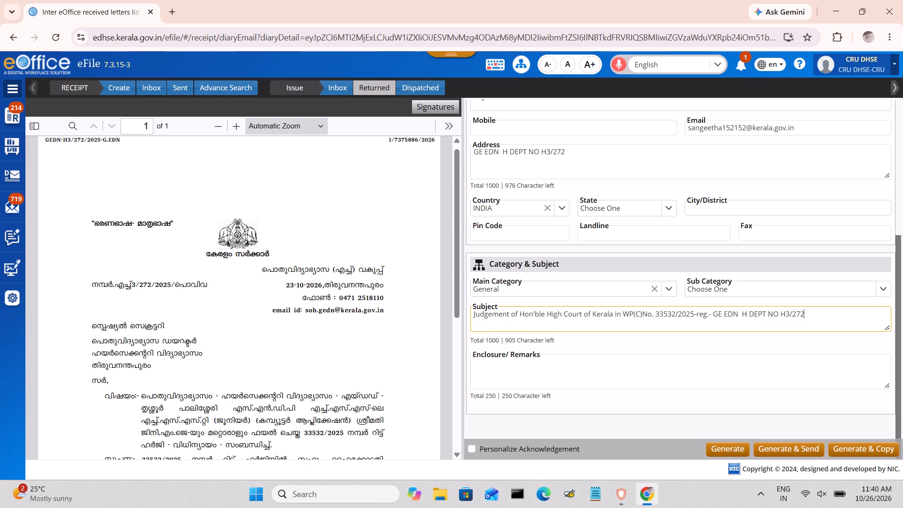
Generate the receipt and send it to the JS (ACD B) officer of DHSE-Academic (B), found by searching recipients for "ACD B".
click(813, 447)
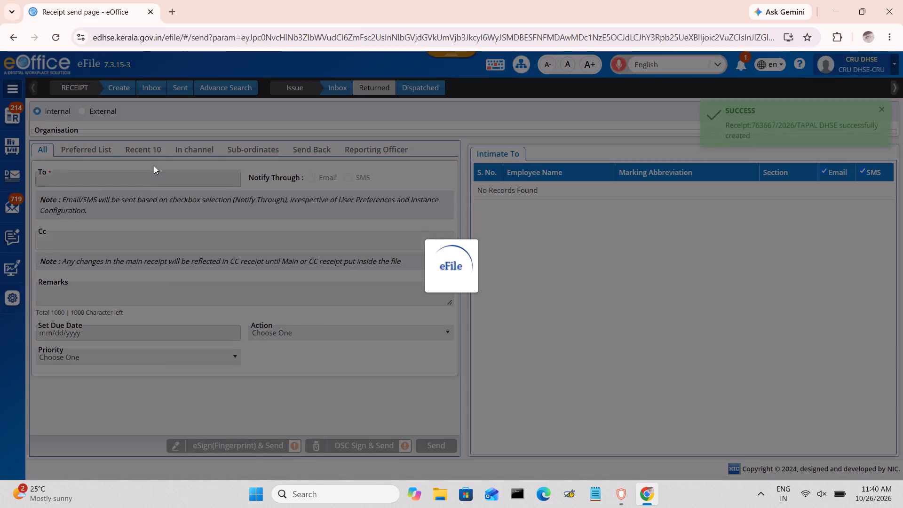
click(136, 196)
text(ACD)
key(space)
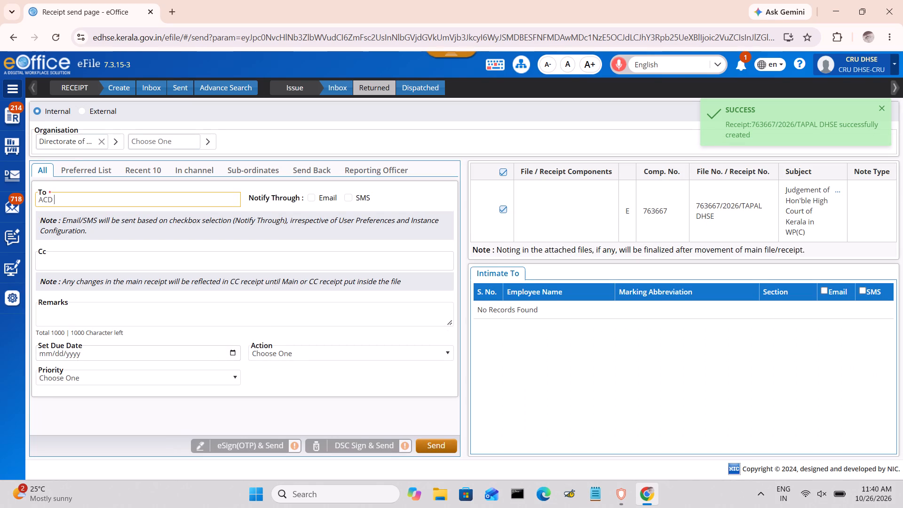
key(b)
click(91, 300)
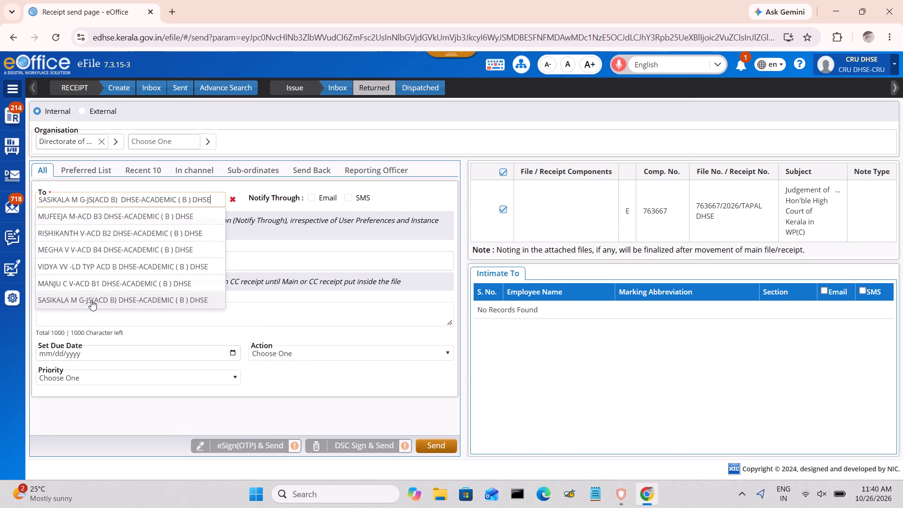
click(424, 442)
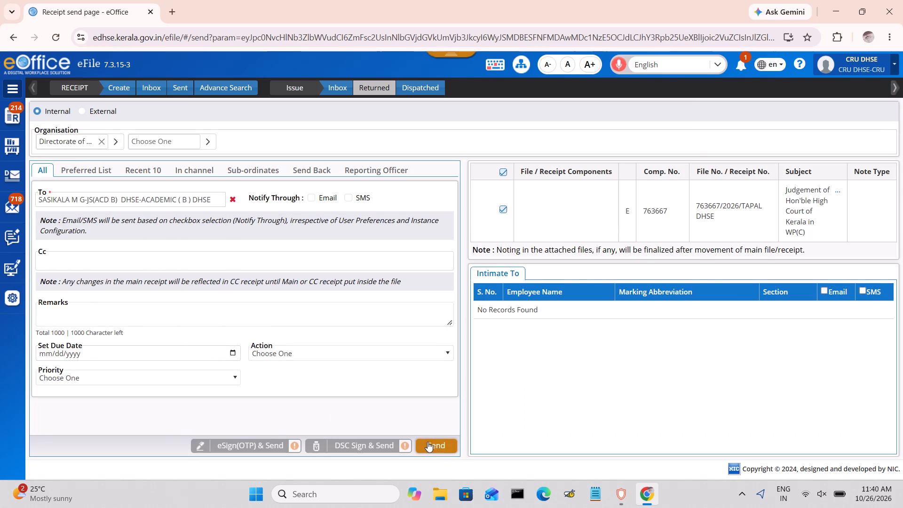
Reopen the list of letters received through Inter eOffice.
click(12, 208)
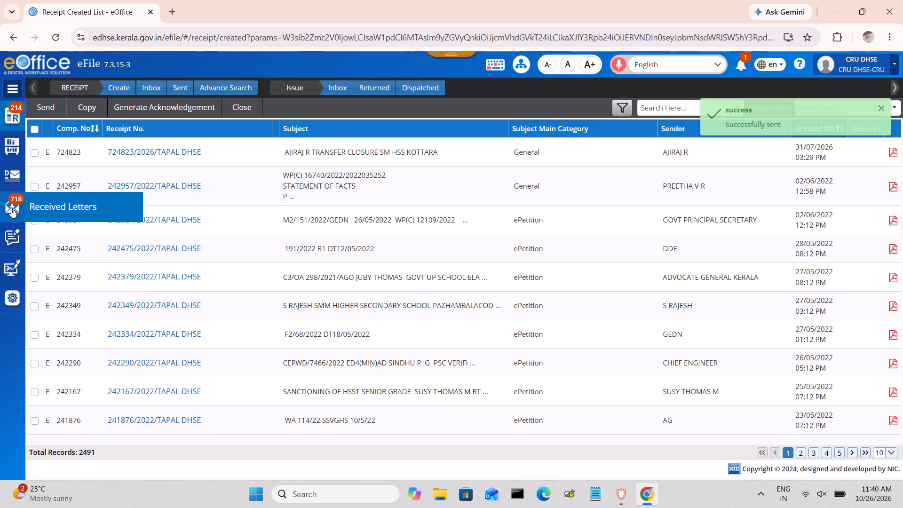
click(49, 248)
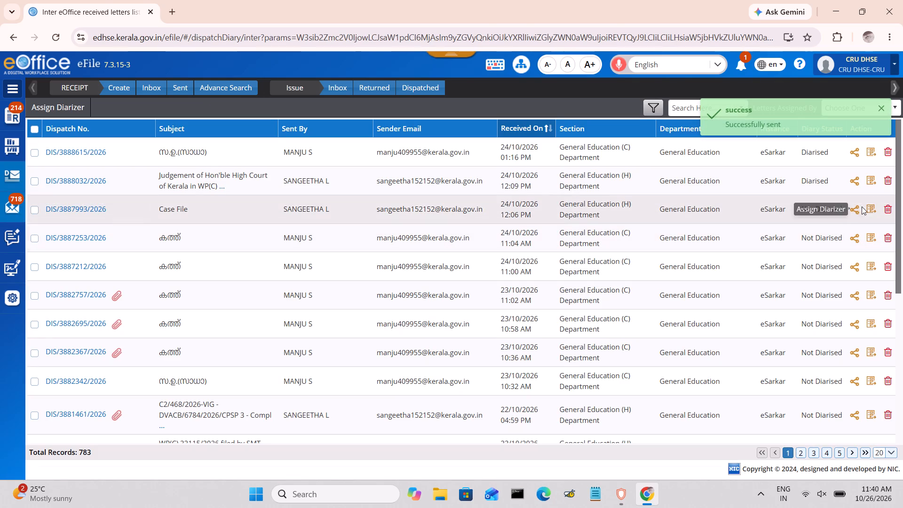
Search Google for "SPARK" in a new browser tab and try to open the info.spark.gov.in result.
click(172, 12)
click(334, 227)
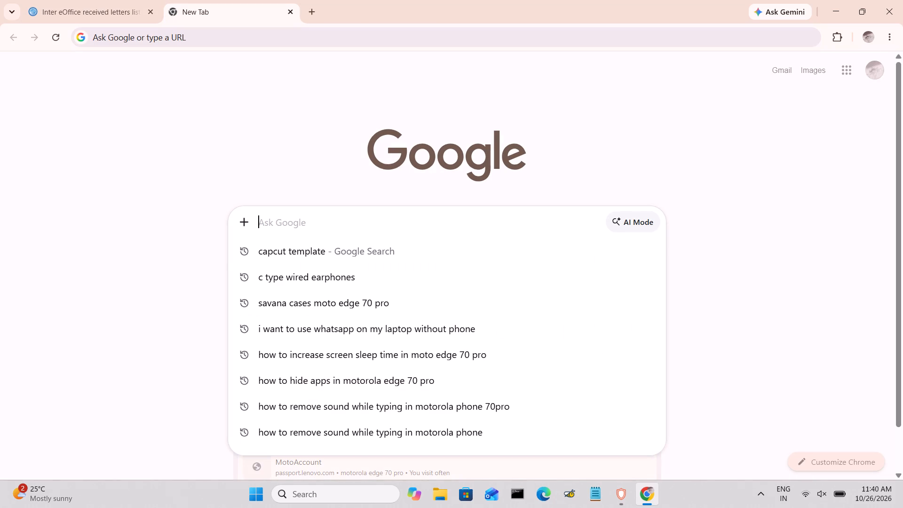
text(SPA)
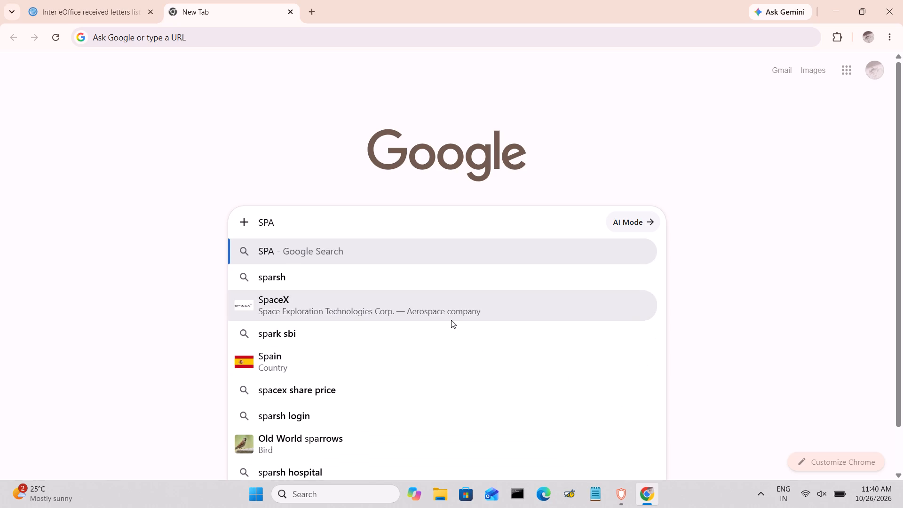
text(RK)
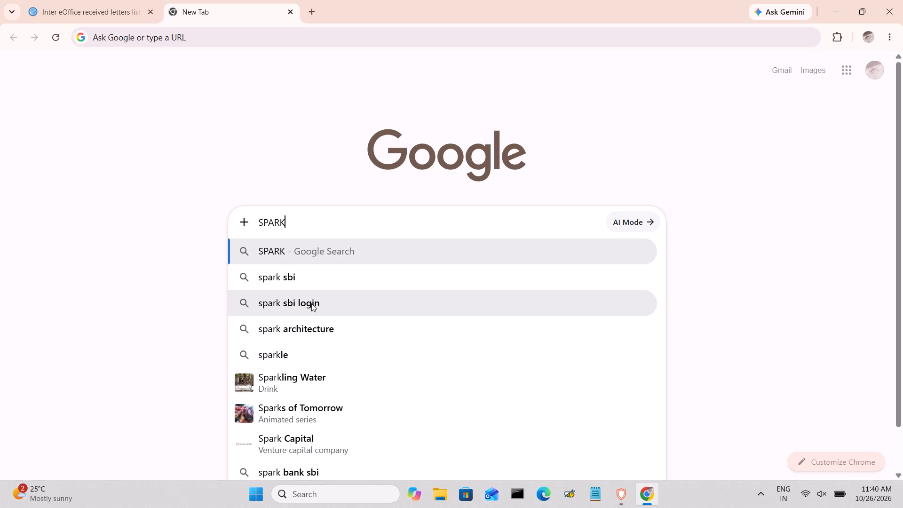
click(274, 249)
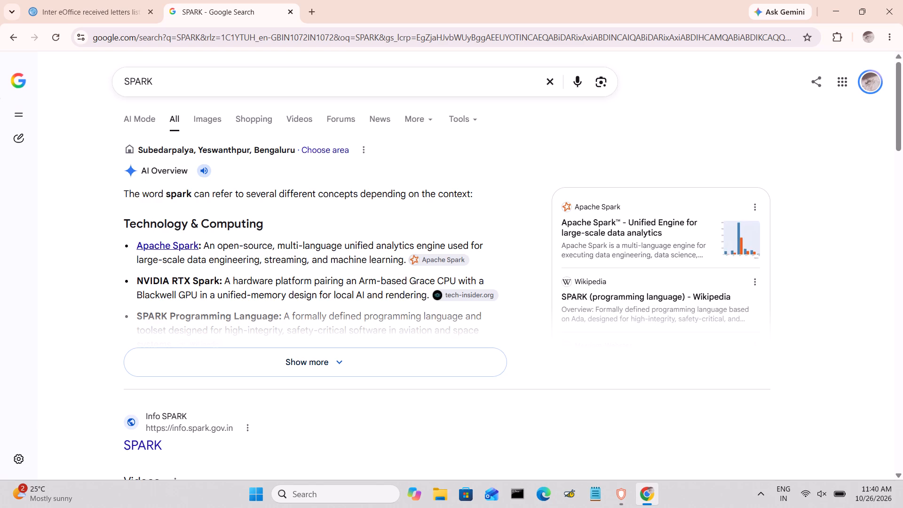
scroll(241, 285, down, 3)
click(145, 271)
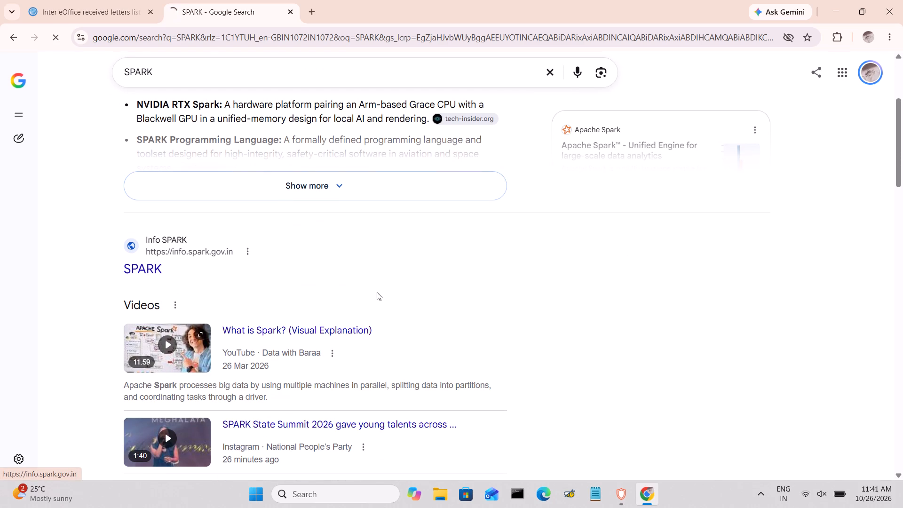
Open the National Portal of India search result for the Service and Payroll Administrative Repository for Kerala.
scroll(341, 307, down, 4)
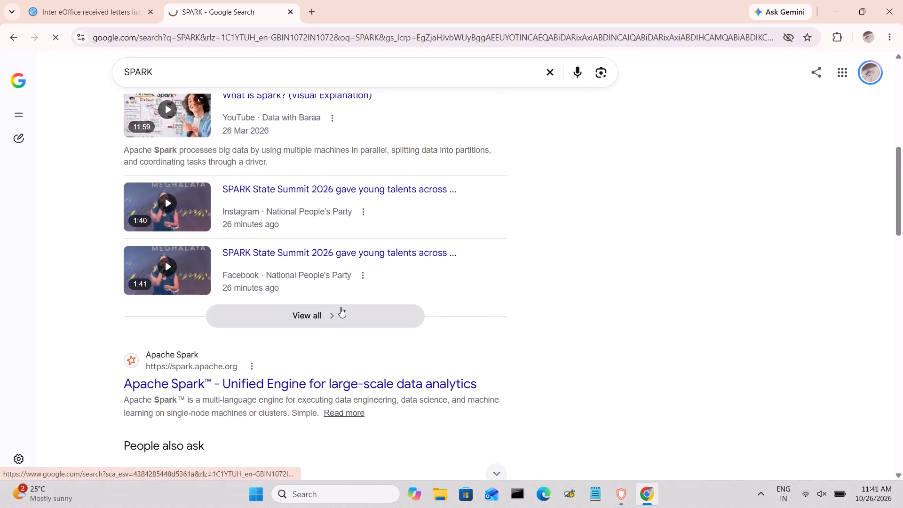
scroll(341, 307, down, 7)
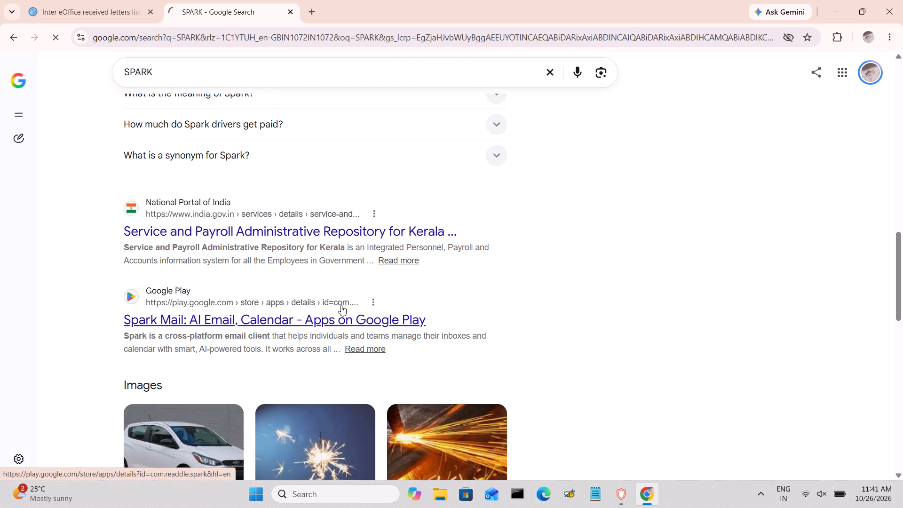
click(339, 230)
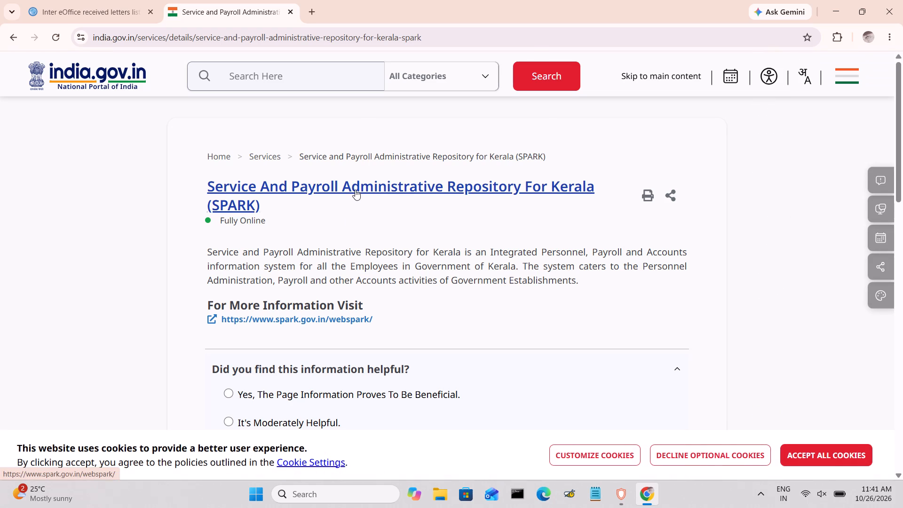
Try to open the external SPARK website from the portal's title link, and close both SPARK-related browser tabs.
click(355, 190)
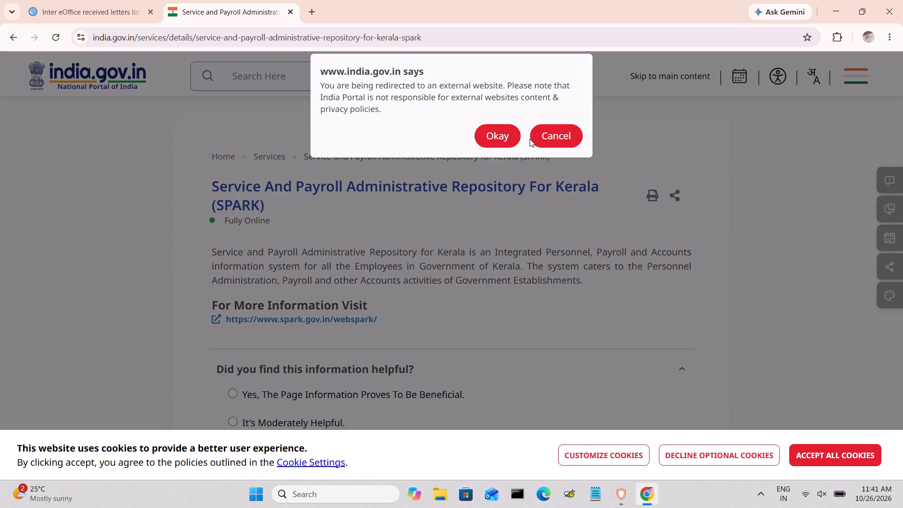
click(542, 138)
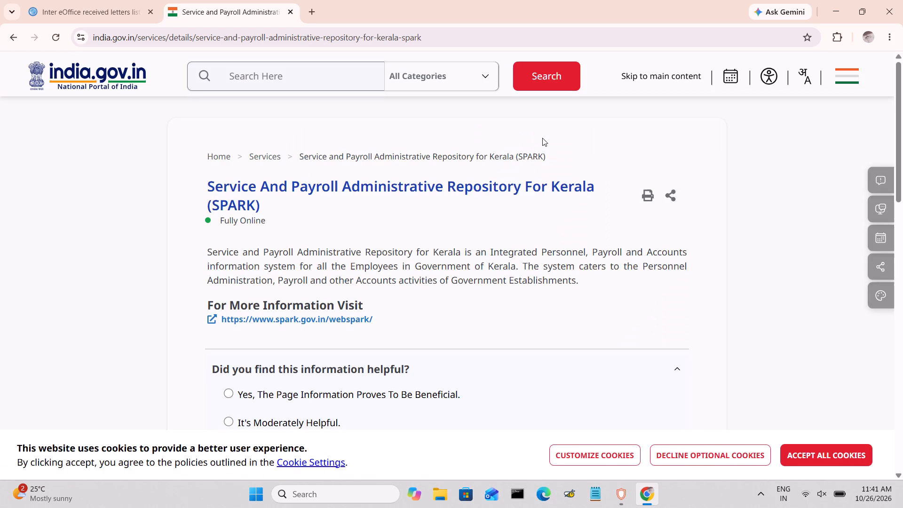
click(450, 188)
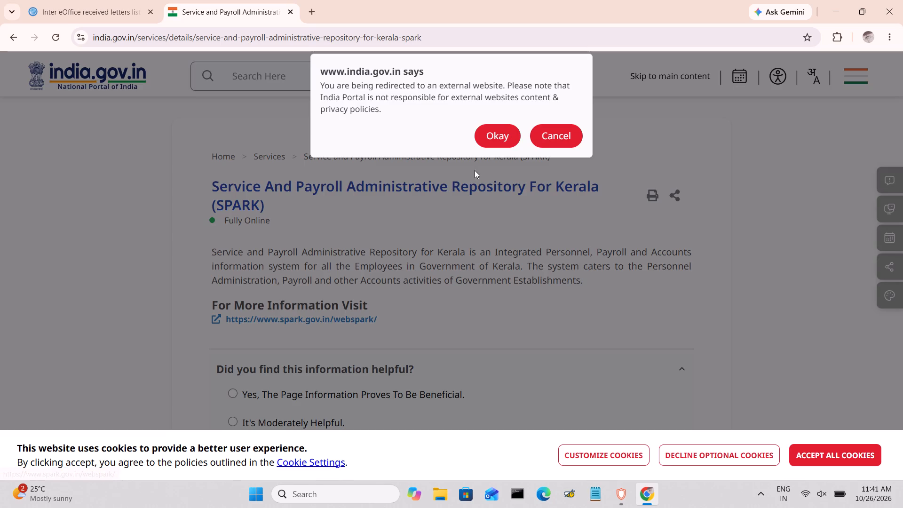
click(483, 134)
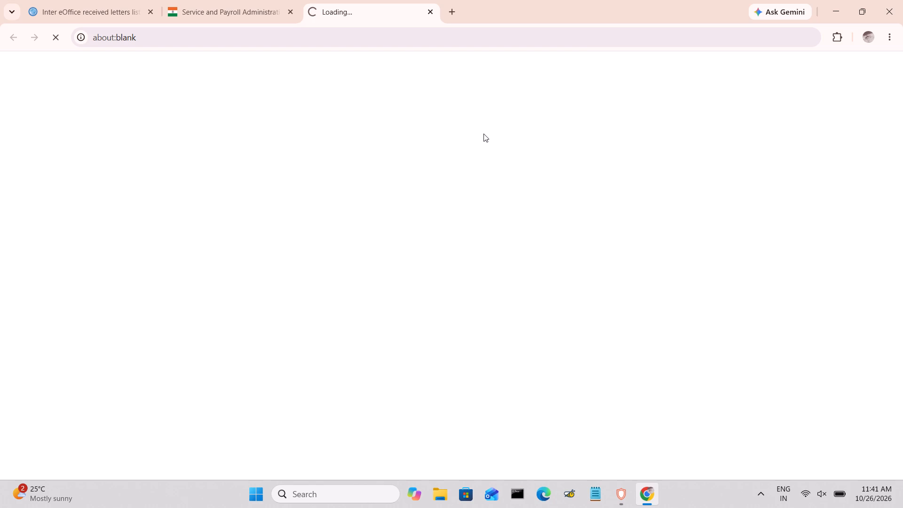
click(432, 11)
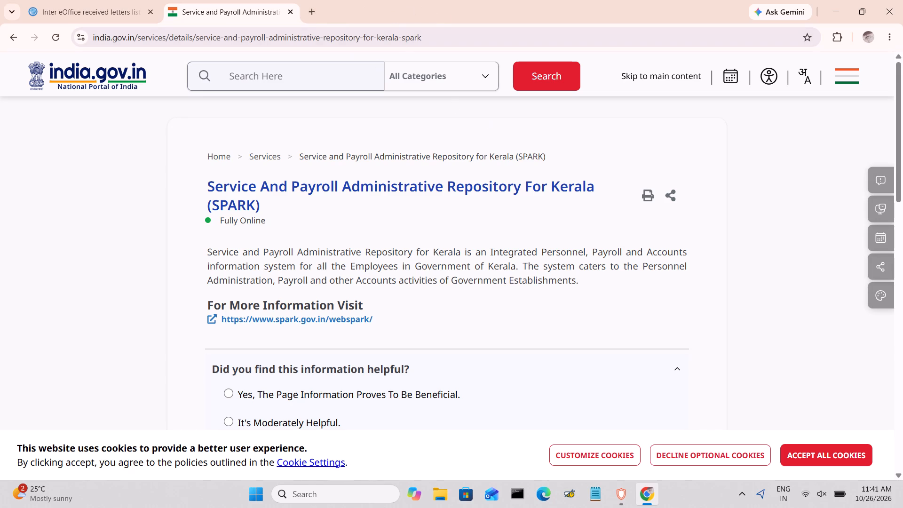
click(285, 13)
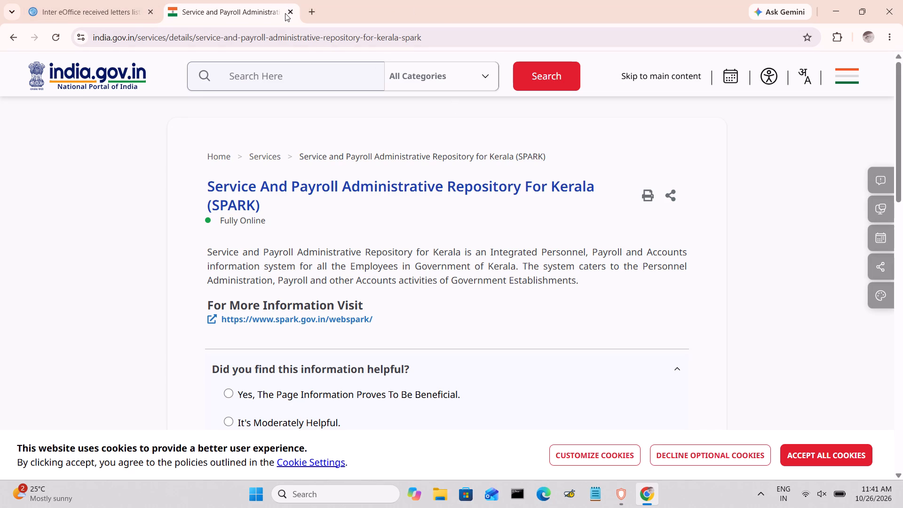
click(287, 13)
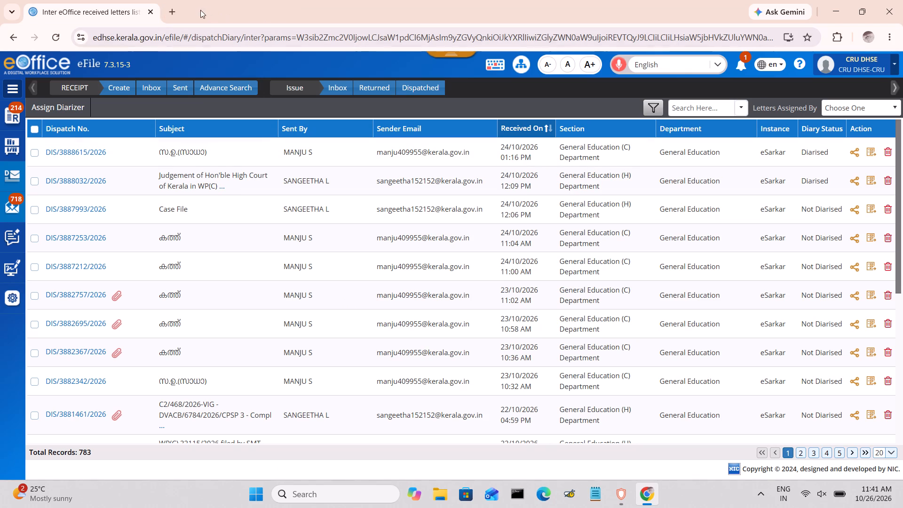
Search Google for "SPARK LOGIN" in a new browser tab.
click(173, 14)
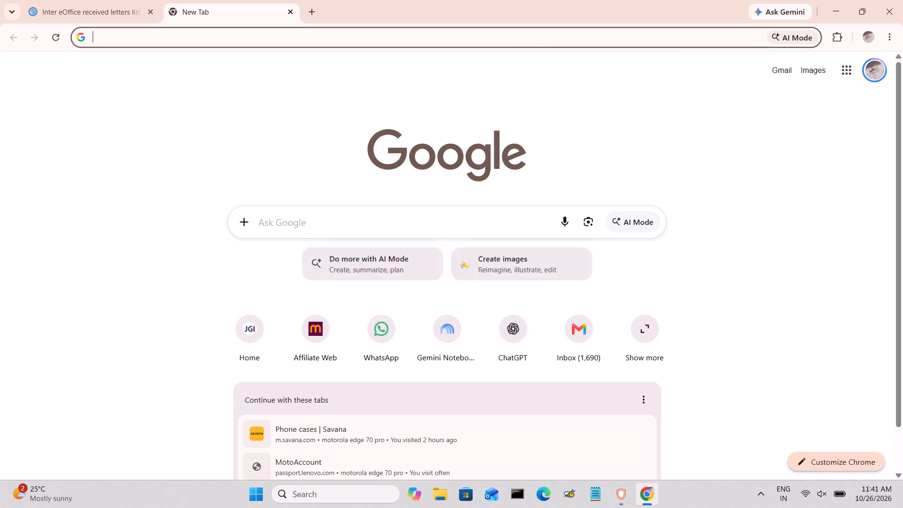
click(348, 231)
text(SPARK LOGIN)
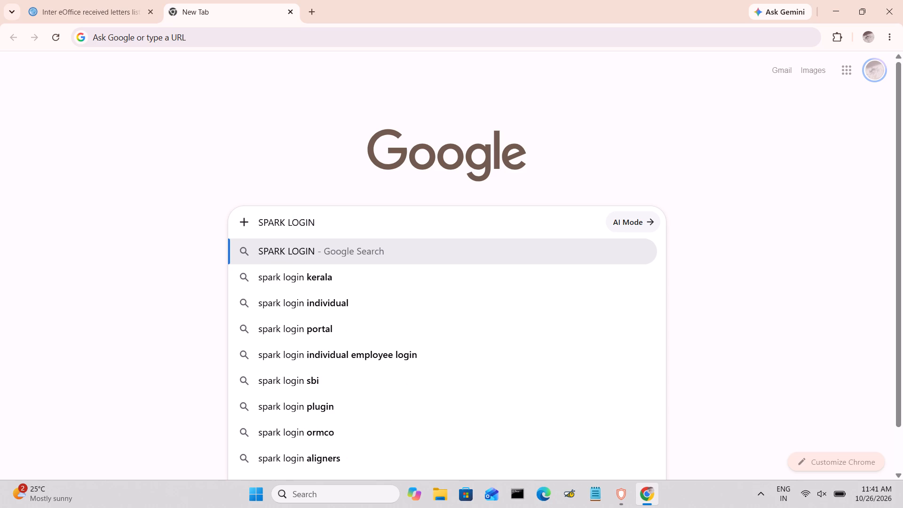
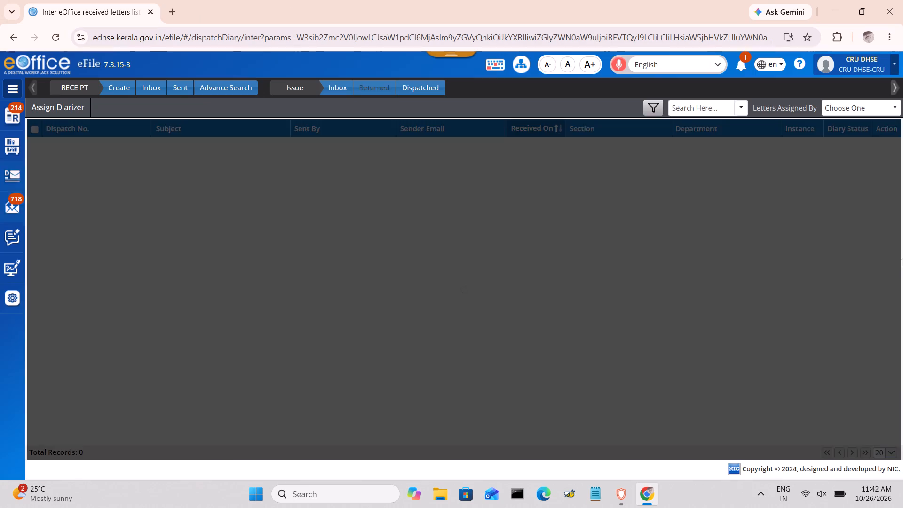
Open inter-eOffice letter DIS/3887993/2026 for diarising, add its received PDF to the sequenced documents, and start the diary entry.
click(871, 206)
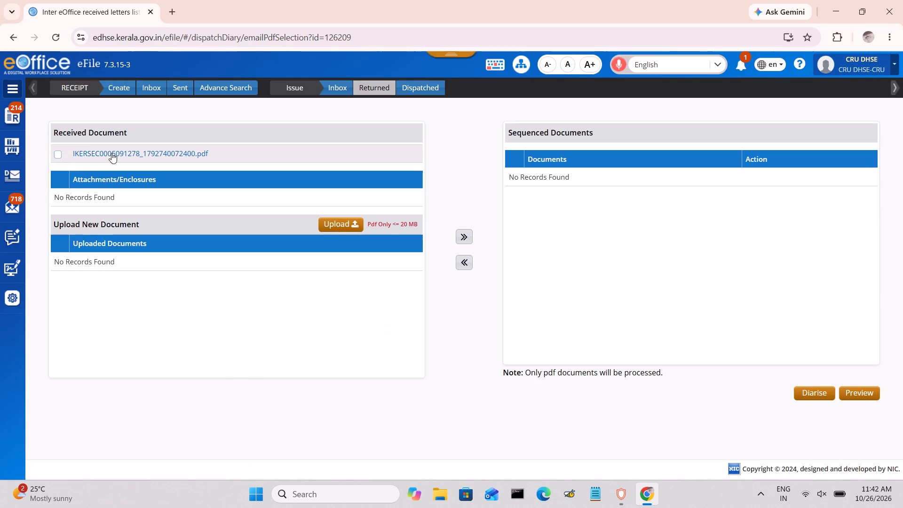
click(60, 151)
click(469, 237)
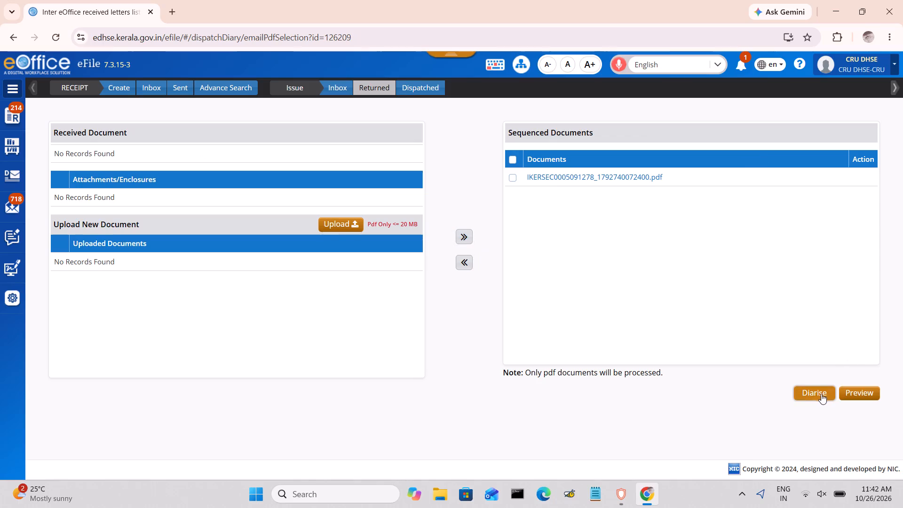
click(821, 393)
click(533, 377)
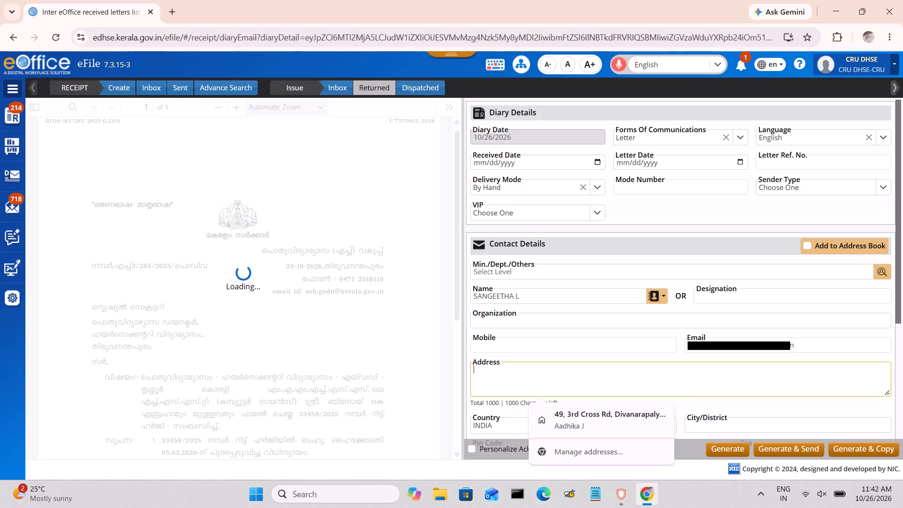
key(ctrl+v)
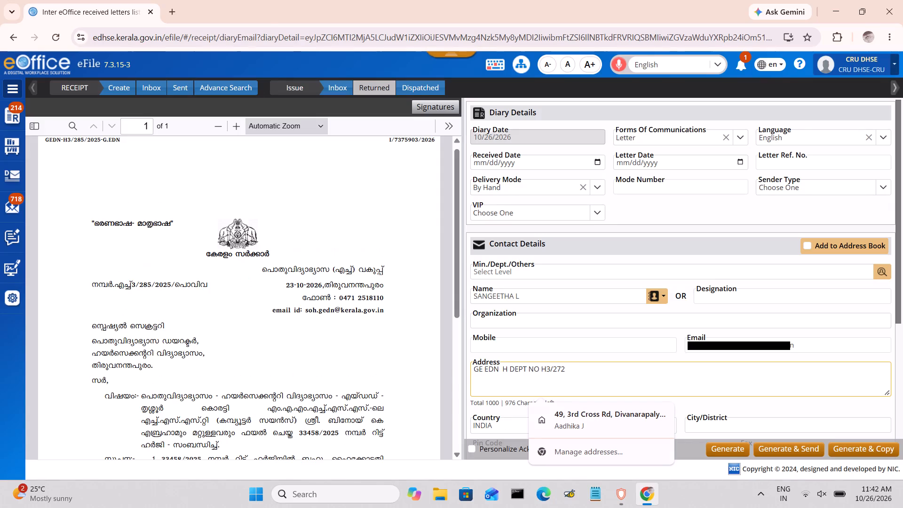
key(BackSpace)
key(BackSpace)
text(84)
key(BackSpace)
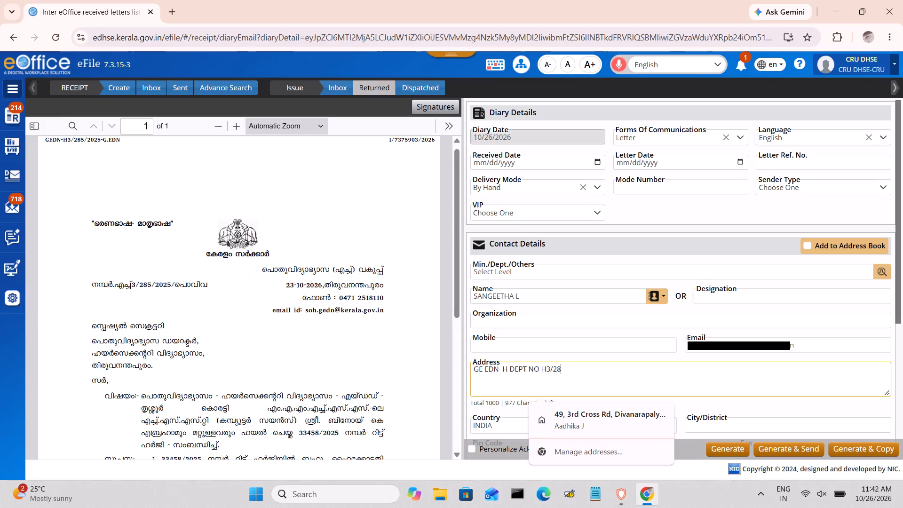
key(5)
drag(571, 371, 463, 374)
key(ctrl+c)
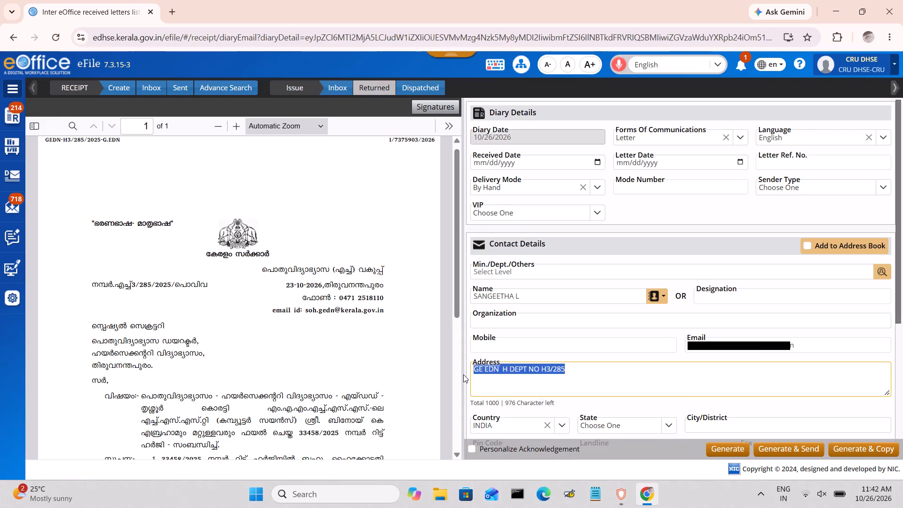
Set the receipt's main category to General.
scroll(306, 360, down, 1)
scroll(653, 360, down, 5)
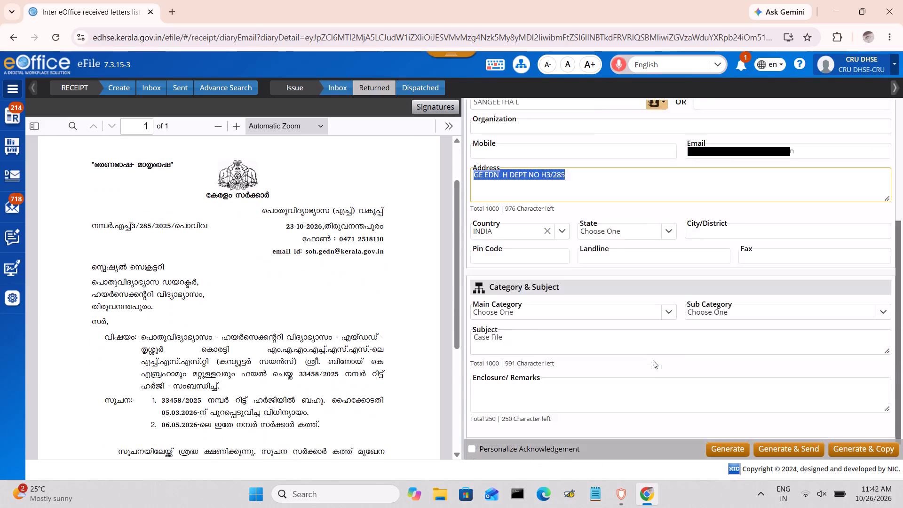
click(487, 289)
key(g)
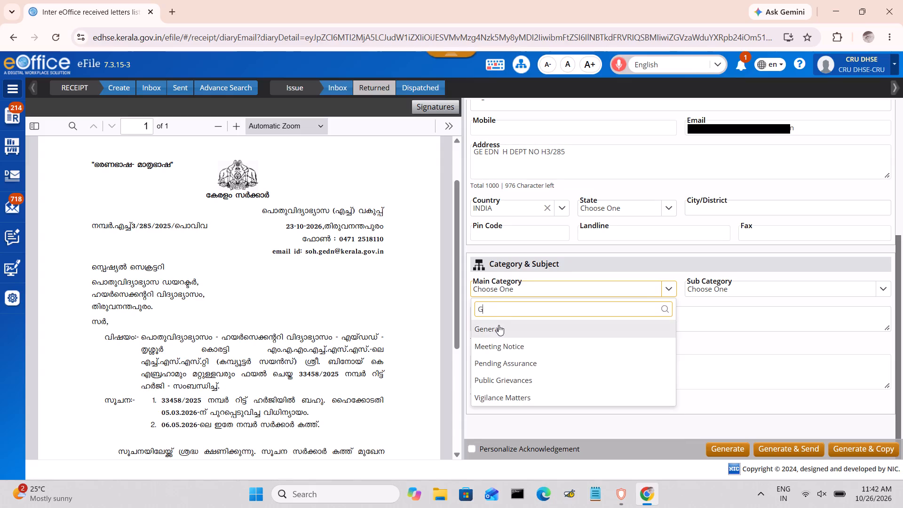
click(499, 325)
drag(519, 317, 478, 316)
click(446, 315)
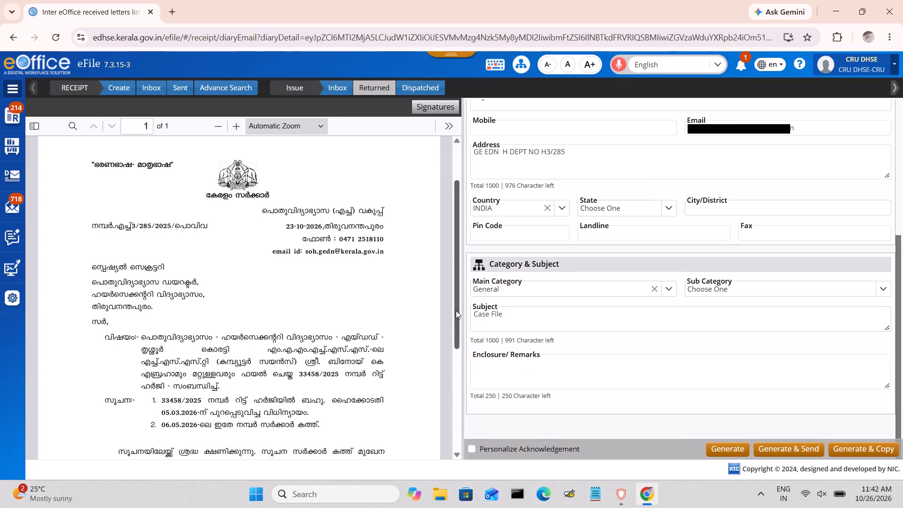
click(546, 314)
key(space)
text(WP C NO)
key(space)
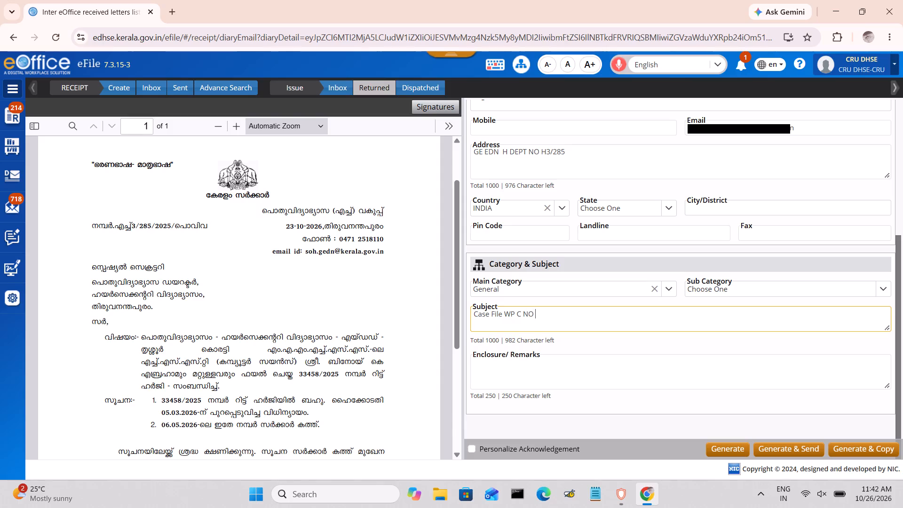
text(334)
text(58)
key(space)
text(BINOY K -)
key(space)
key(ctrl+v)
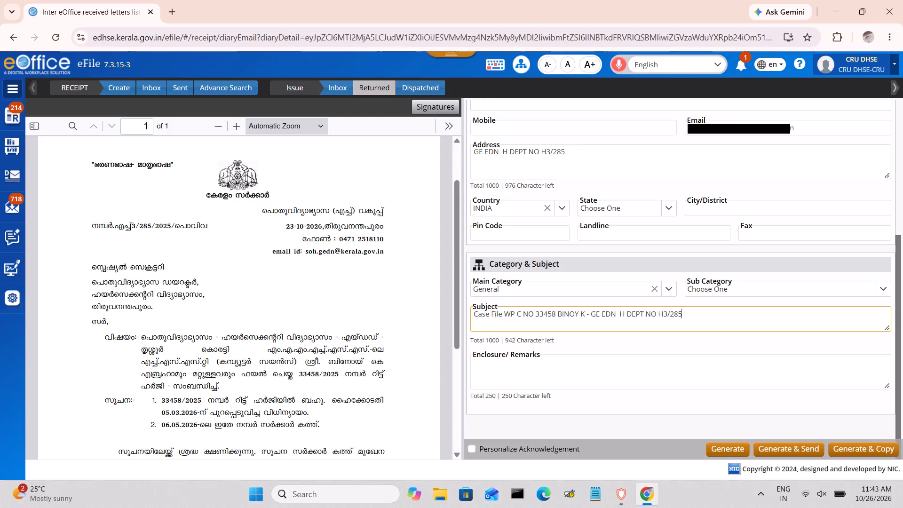
click(772, 448)
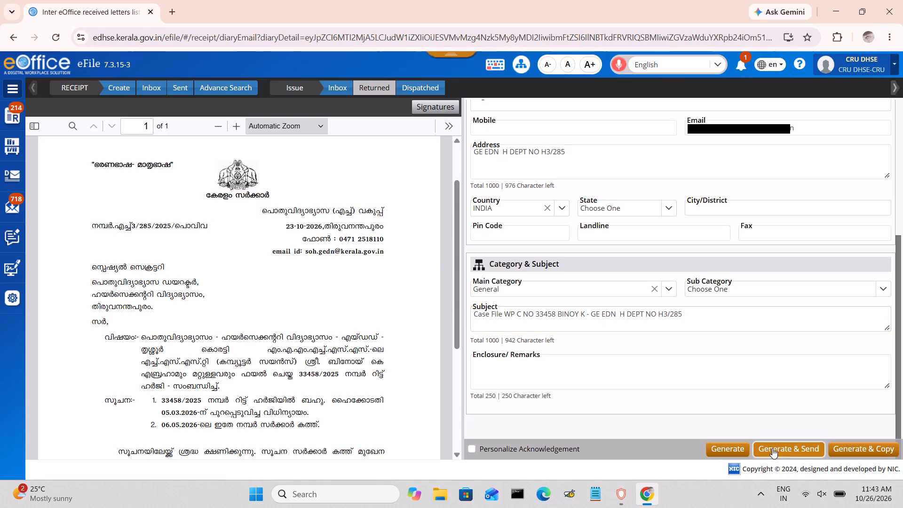
Send the Case File receipt to the JS (ACD B) officer of DHSE-ACADEMIC ( B ).
click(194, 198)
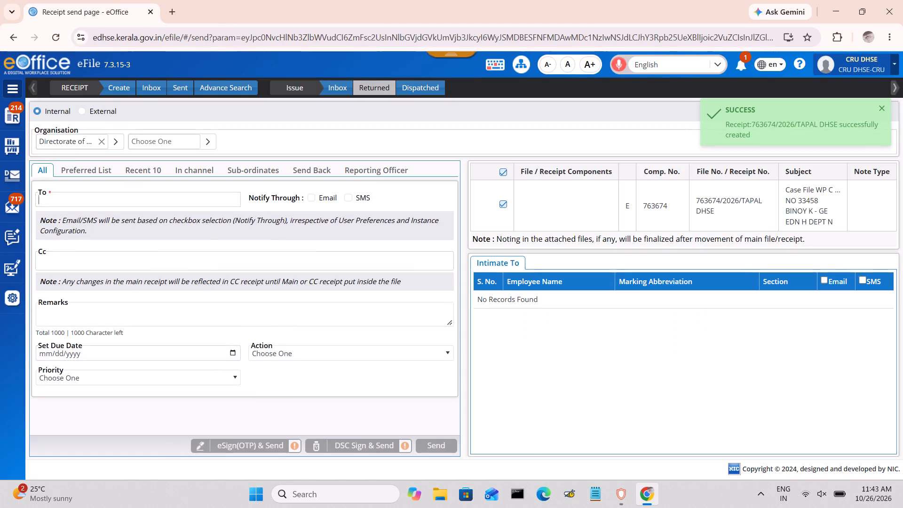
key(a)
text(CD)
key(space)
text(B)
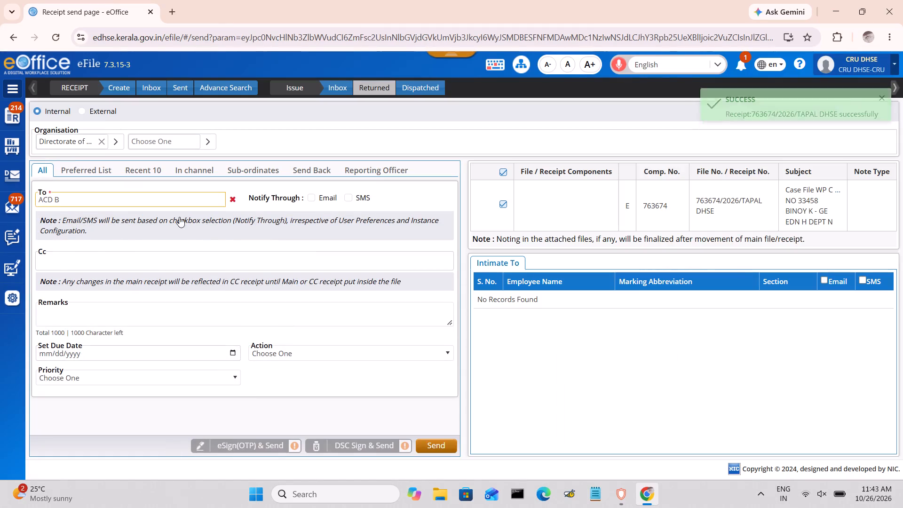
click(126, 295)
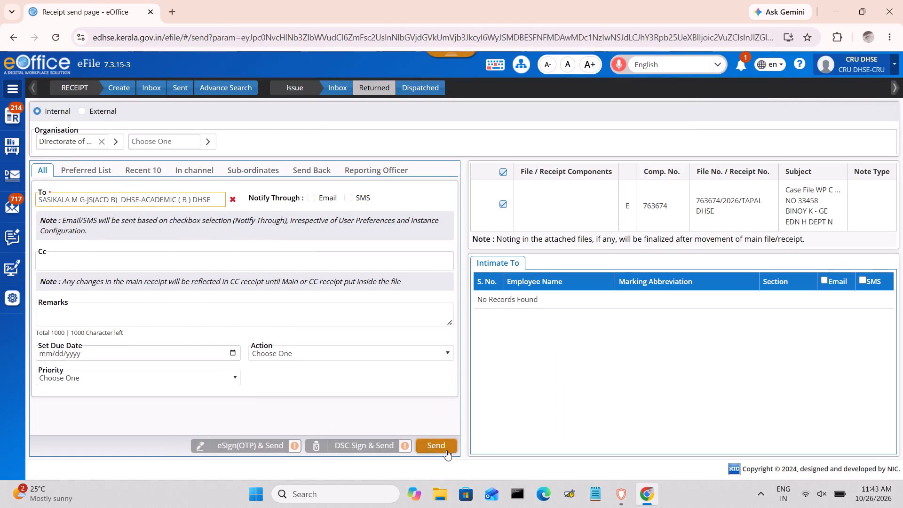
click(449, 450)
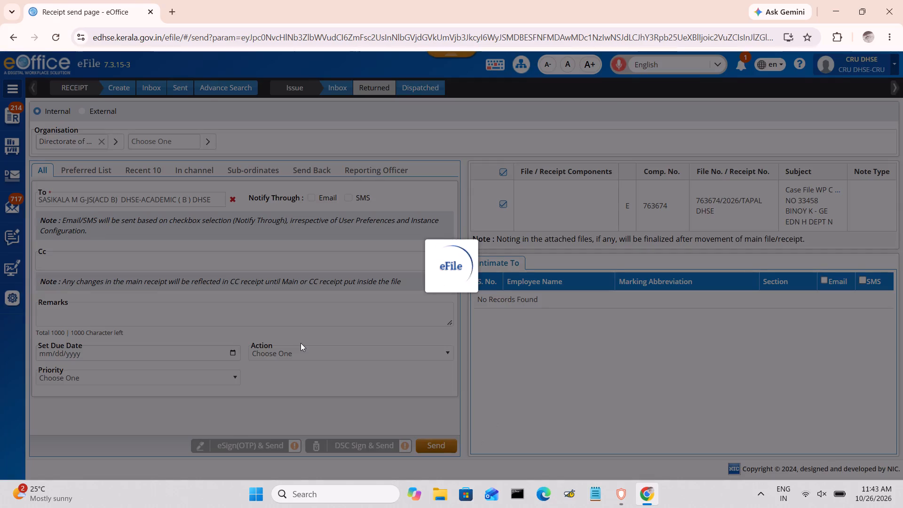
Open inter-eOffice letter DIS/3887253/2026 for diarising, add its received PDF to the sequenced documents, and start the diary entry.
click(16, 208)
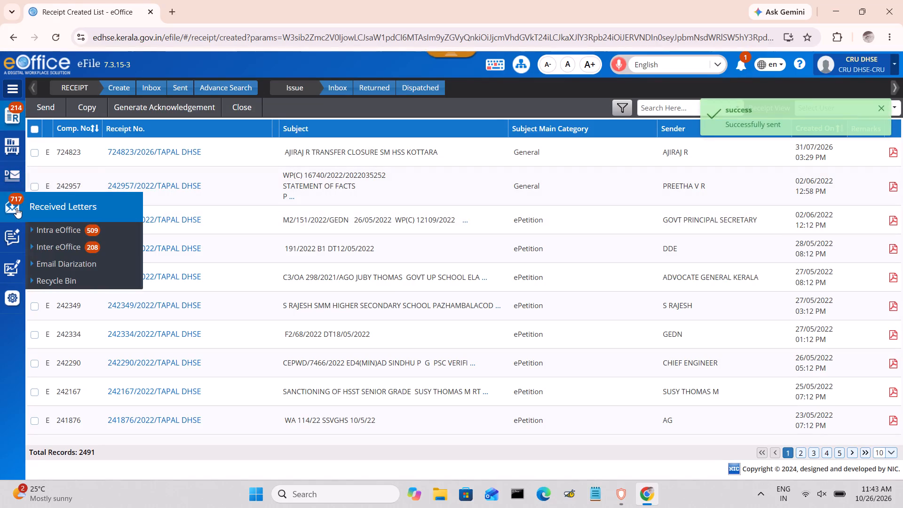
click(61, 246)
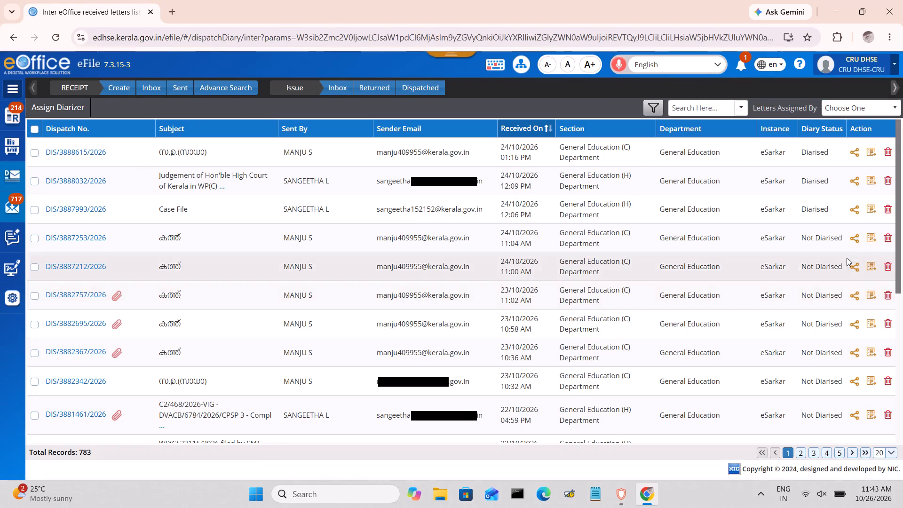
click(869, 238)
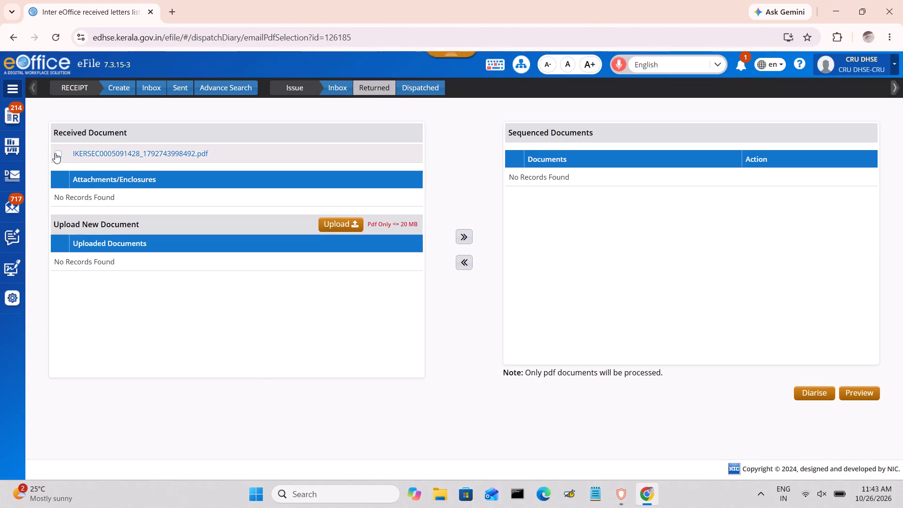
click(55, 153)
click(470, 237)
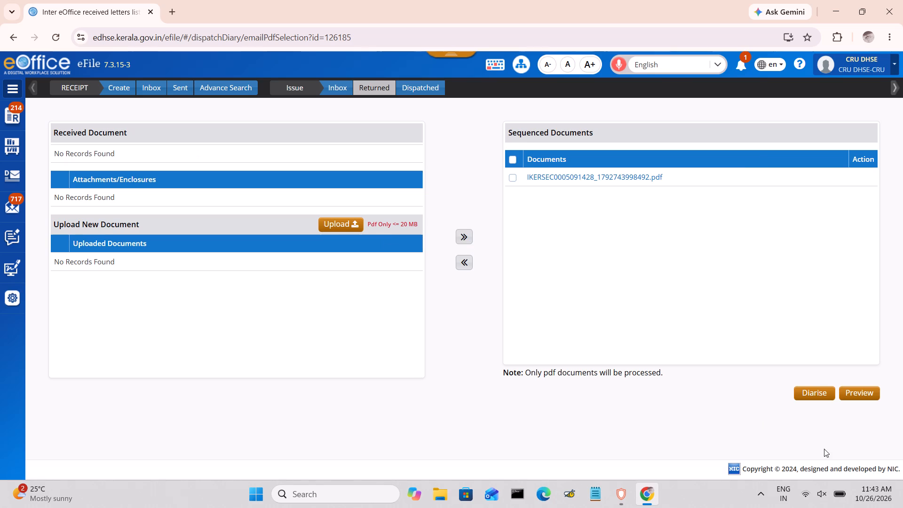
click(816, 392)
Fill the sender's address with "GE EDN C DEPT NO C2/039" and copy that text for reuse.
click(533, 383)
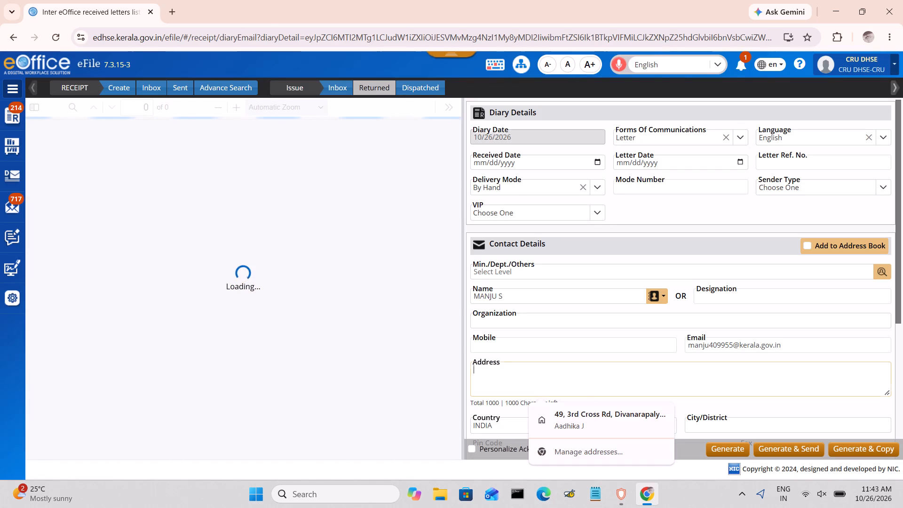
key(ctrl+v)
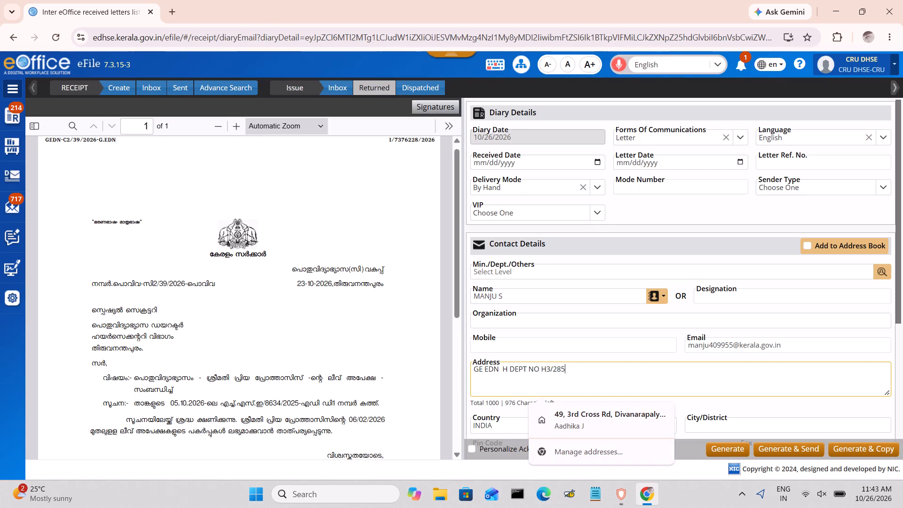
drag(503, 371, 668, 371)
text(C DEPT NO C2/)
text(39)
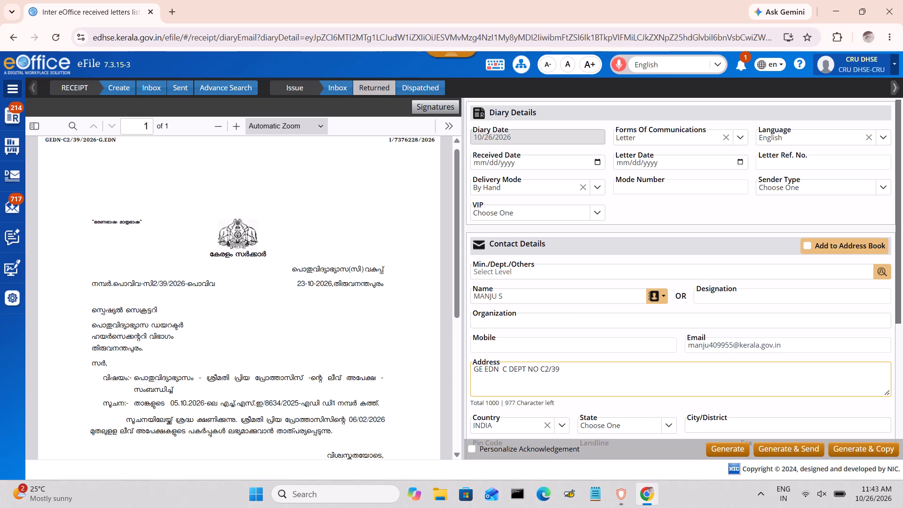
click(553, 369)
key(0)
drag(570, 372, 387, 403)
key(ctrl+c)
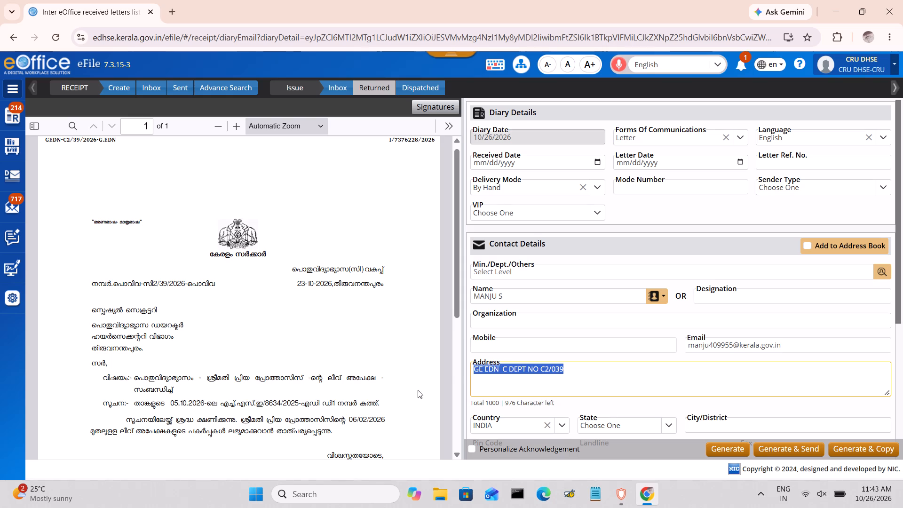
Set the leave letter receipt's main category to General.
scroll(615, 408, down, 4)
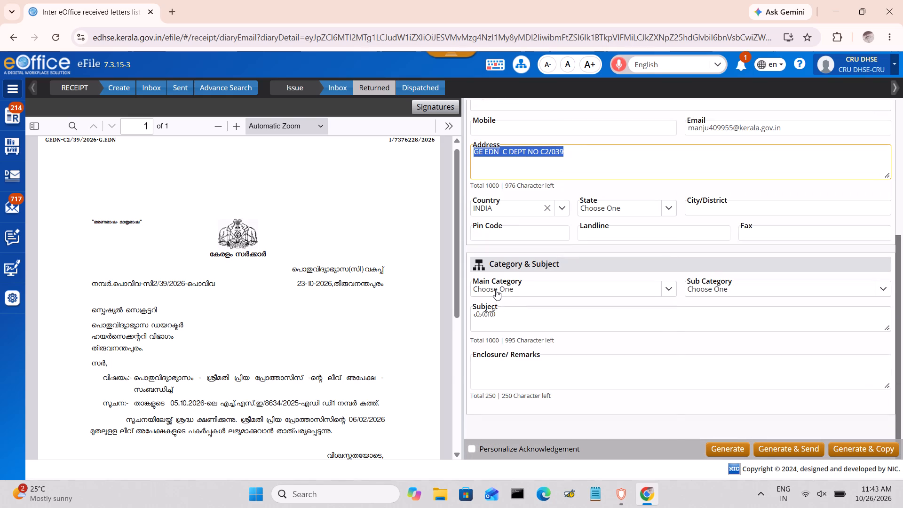
click(494, 288)
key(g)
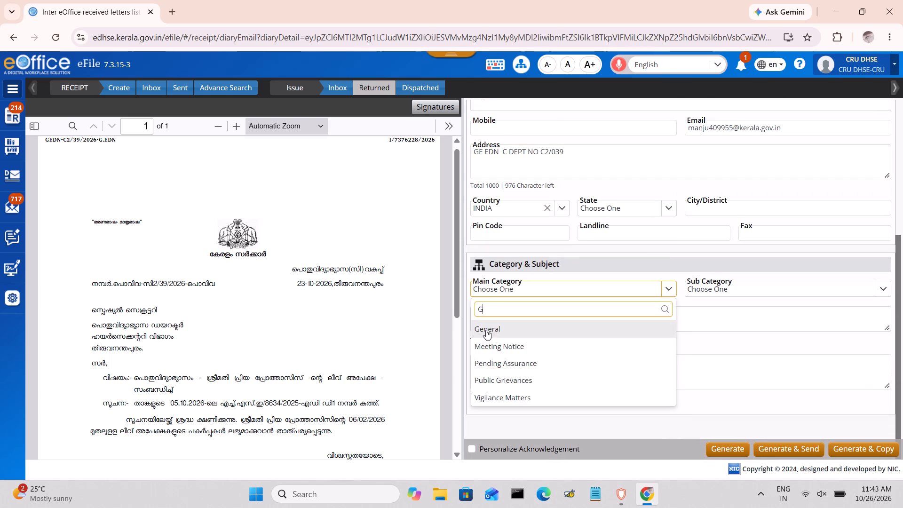
click(486, 330)
Replace the subject with "LEAVE", the applicant's name and the copied department reference, and generate the receipt for sending.
drag(515, 317, 326, 304)
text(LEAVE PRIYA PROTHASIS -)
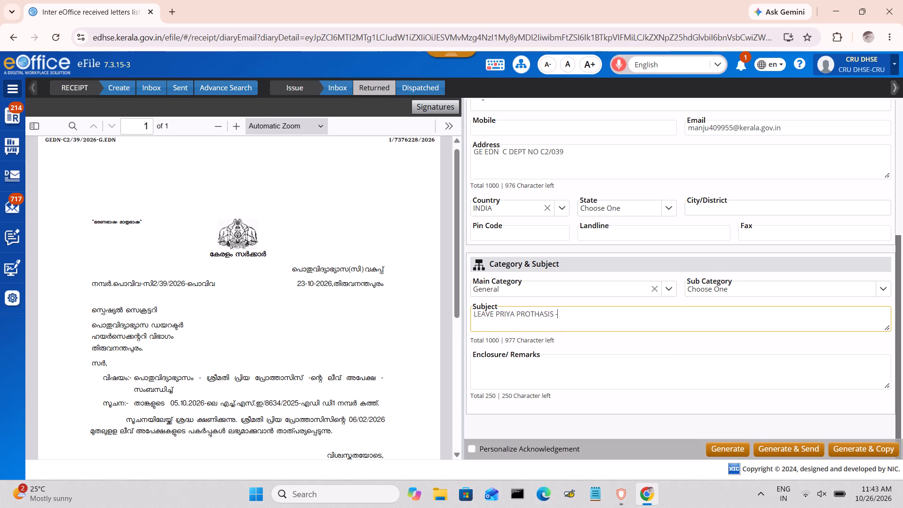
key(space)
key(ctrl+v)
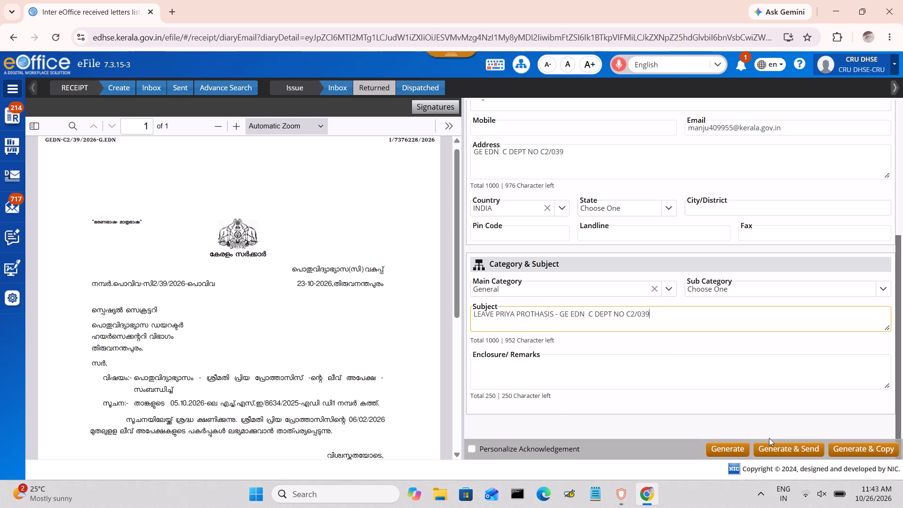
click(773, 448)
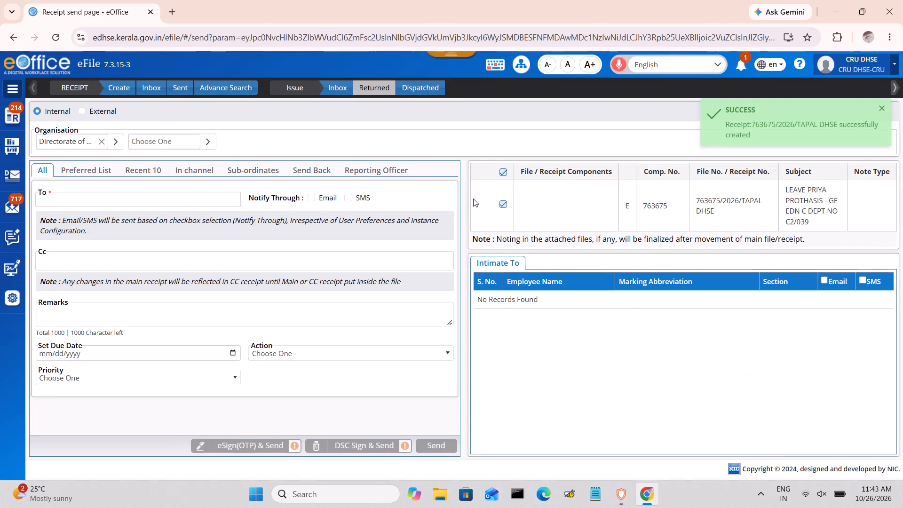
Send the leave receipt to the JS (AD D) officer in DHSE Administration (D).
click(234, 197)
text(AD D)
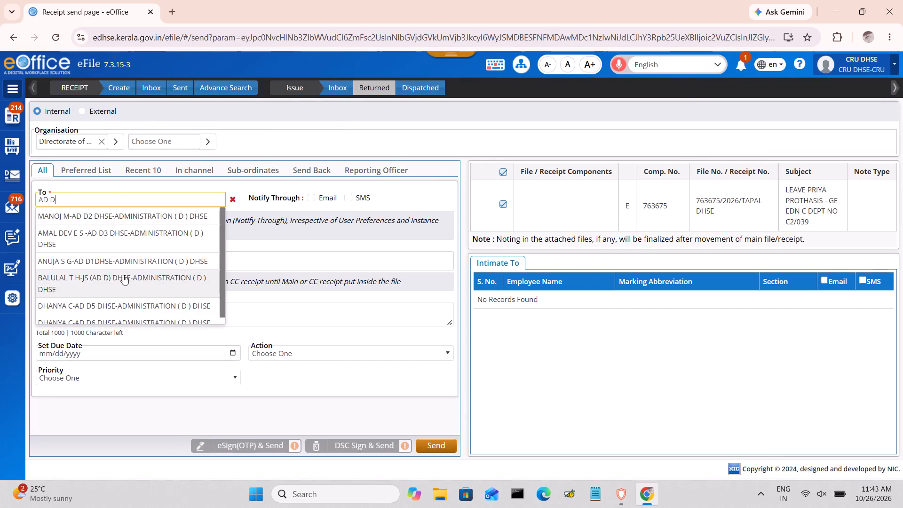
click(122, 279)
click(445, 443)
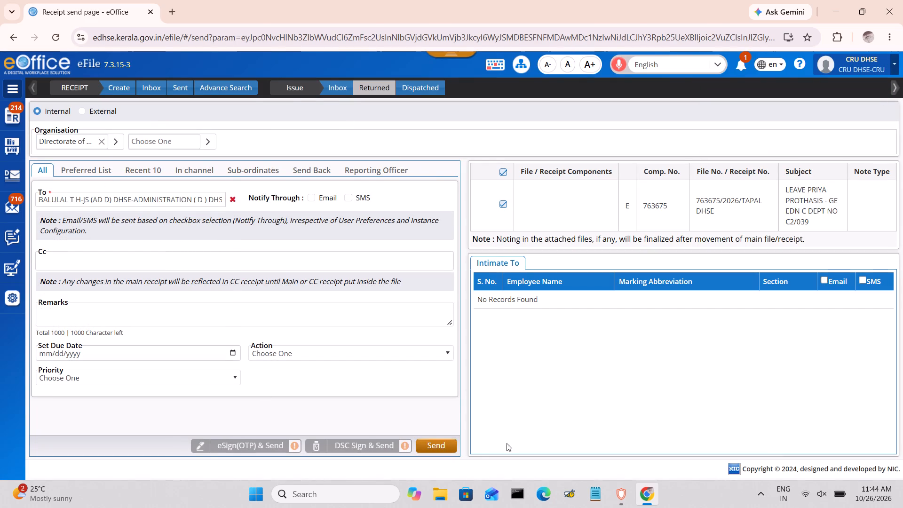
Open inter-eOffice letter DIS/3887212/2026 for diarising, add its received PDF to the sequenced documents, and start the diary entry.
click(16, 200)
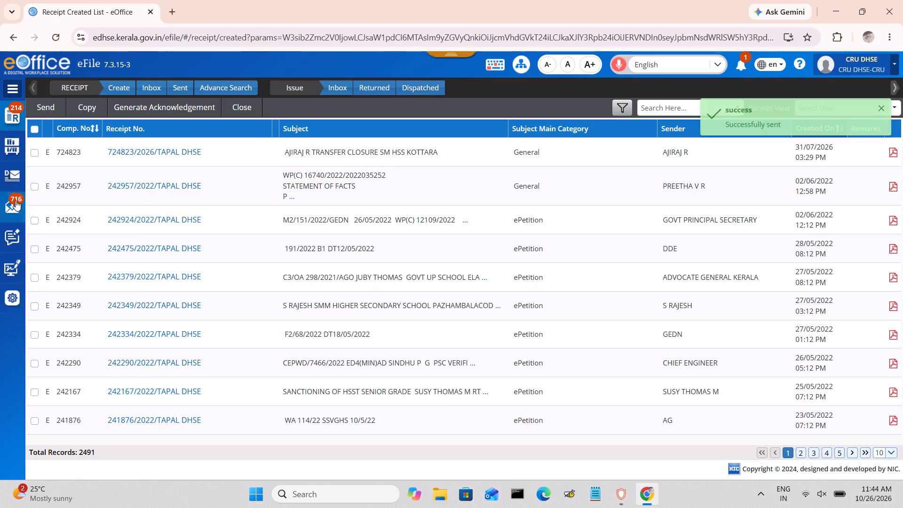
click(54, 244)
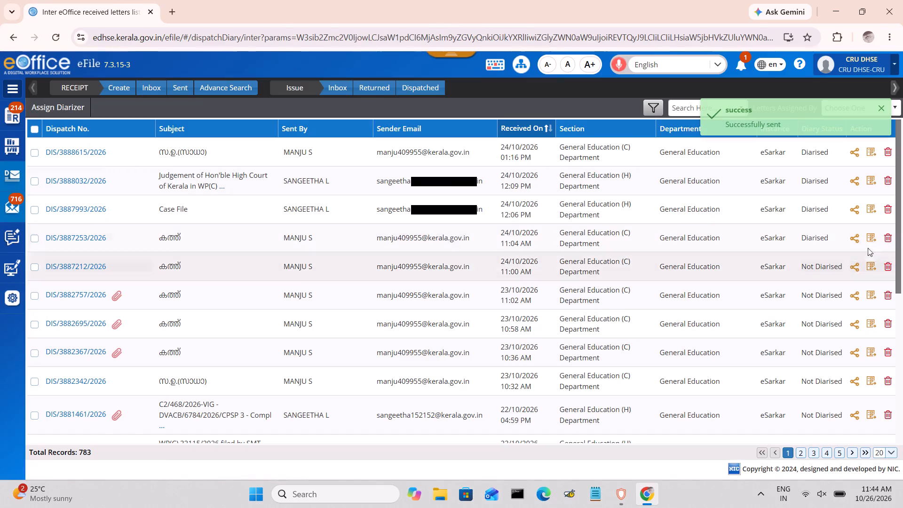
click(872, 263)
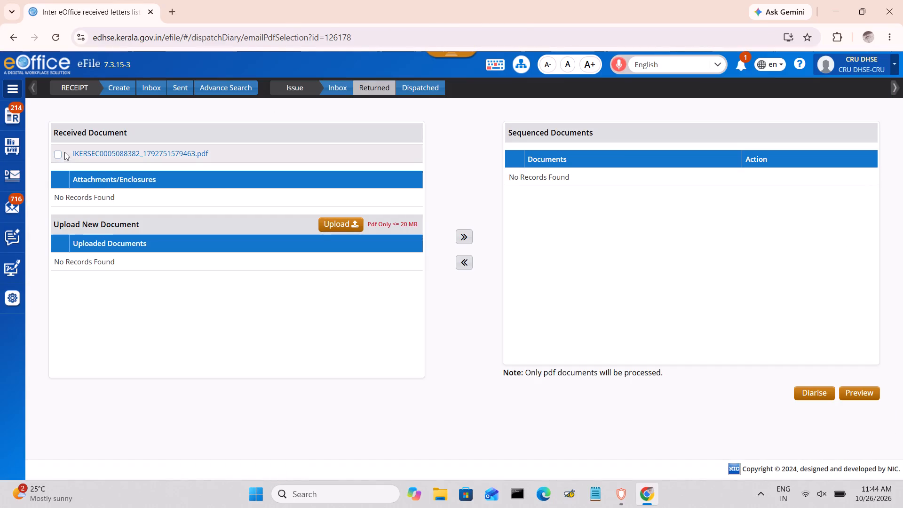
click(60, 152)
click(468, 235)
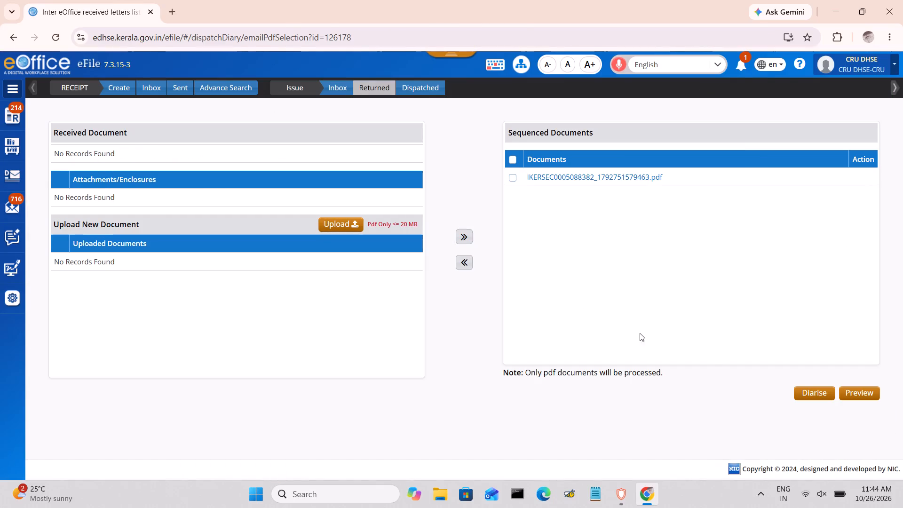
click(810, 391)
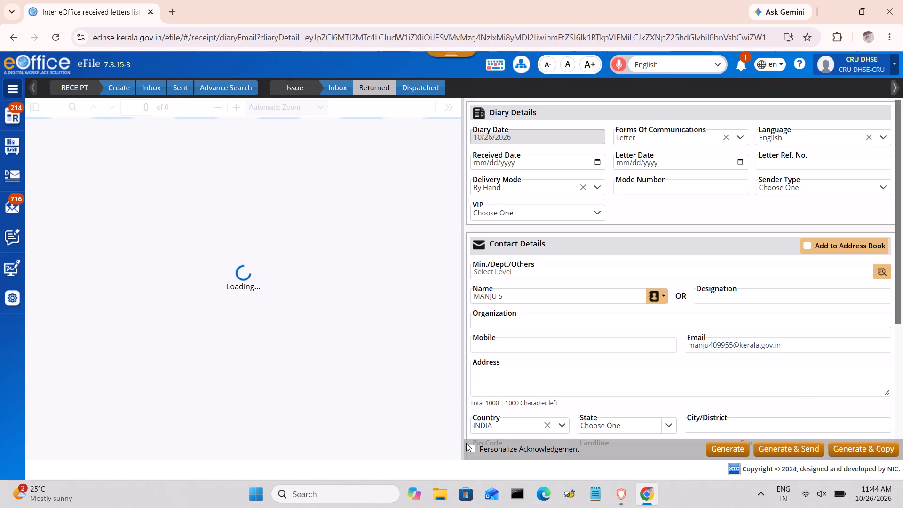
Fill the sender's address with "GE EDN C DEPT NO C2/108" and copy that text for reuse.
click(516, 386)
key(ctrl+v)
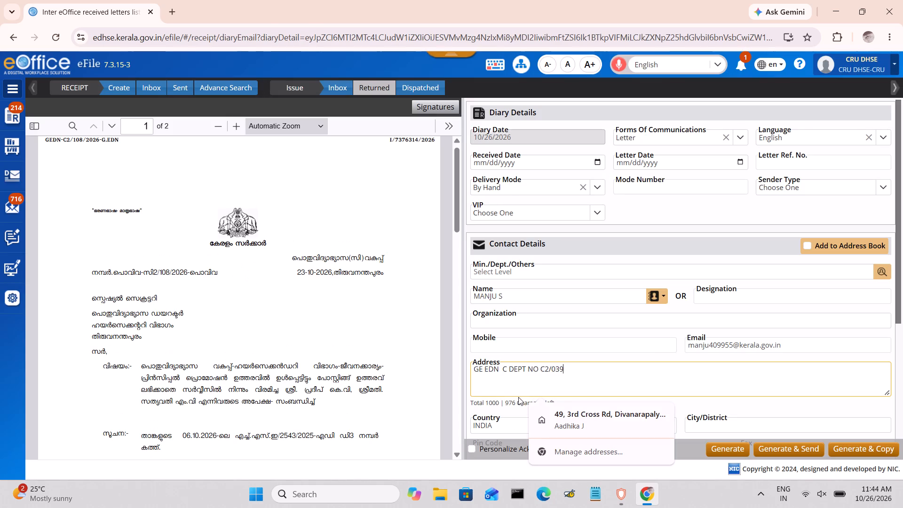
drag(552, 367, 628, 370)
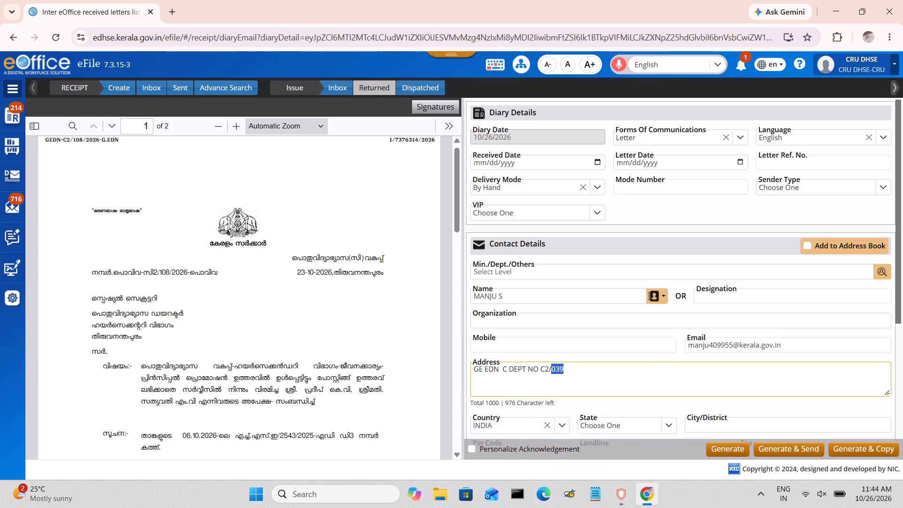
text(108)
drag(579, 375, 421, 377)
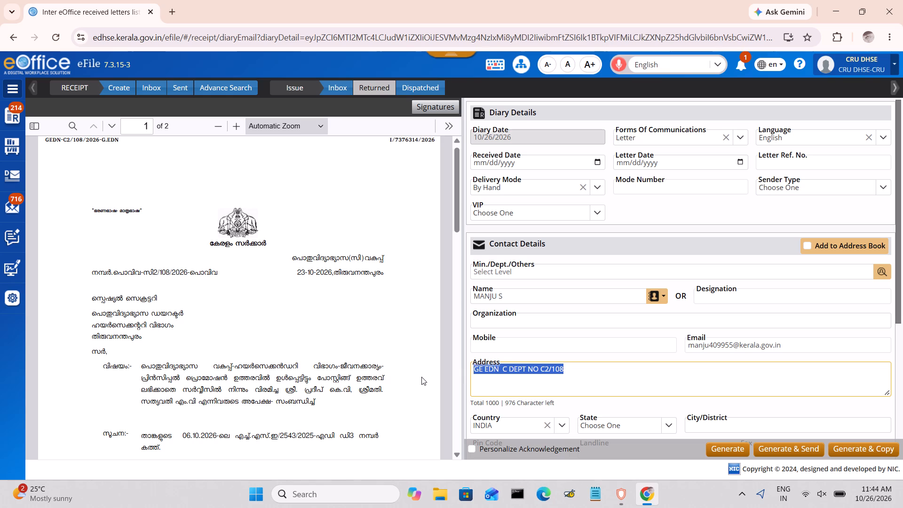
key(ctrl+c)
Set the main category of the C2/108 letter's receipt to General.
scroll(653, 374, down, 1)
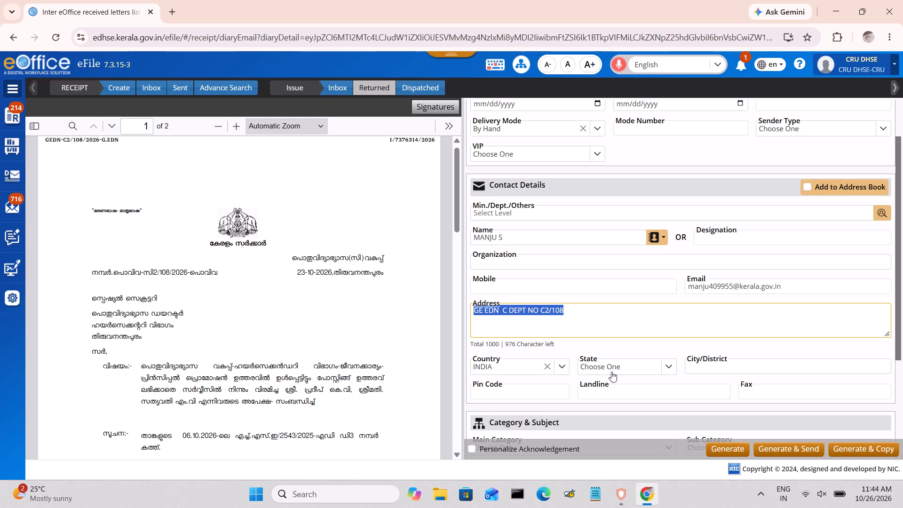
scroll(533, 375, down, 5)
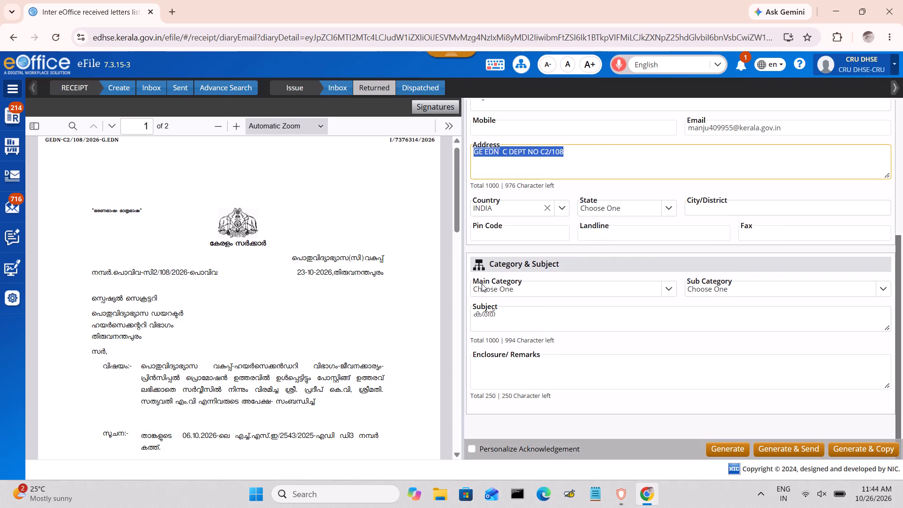
click(478, 290)
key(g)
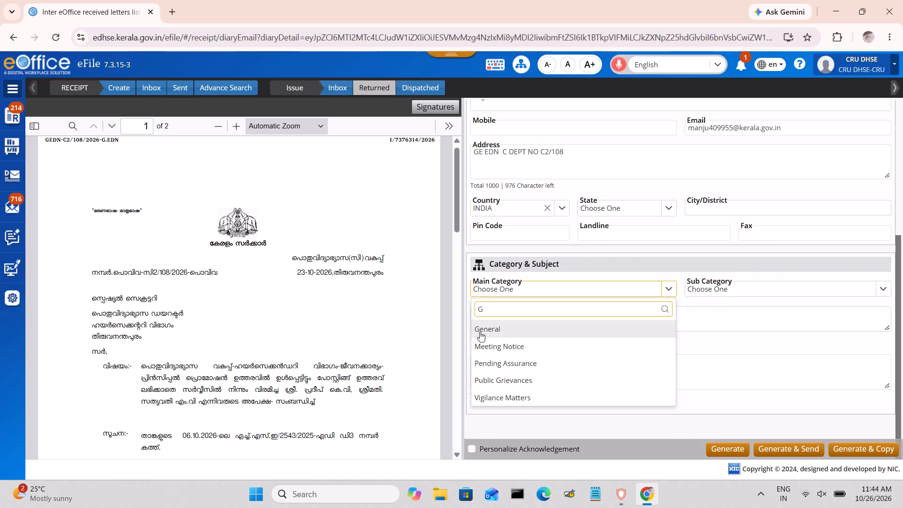
click(480, 332)
Replace the subject with "PETITION OF", both petitioners' names and the copied department reference, and generate the receipt for sending.
drag(499, 318, 363, 317)
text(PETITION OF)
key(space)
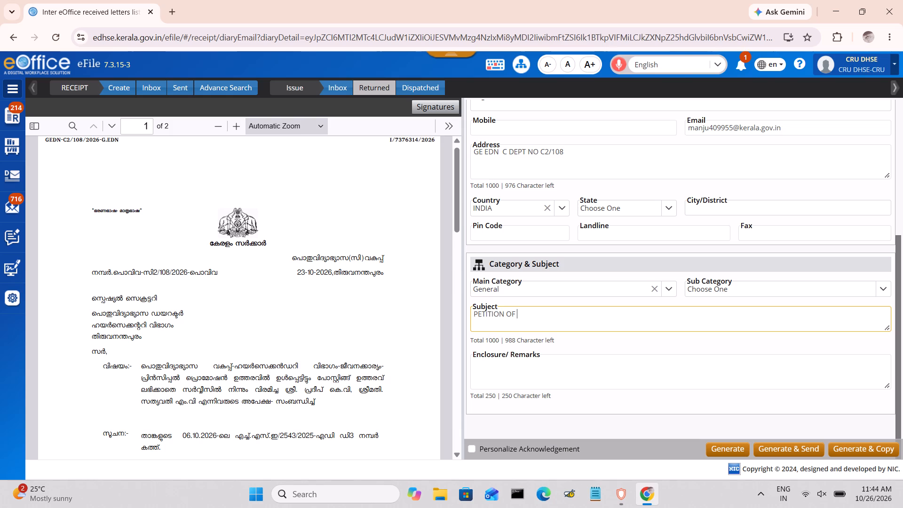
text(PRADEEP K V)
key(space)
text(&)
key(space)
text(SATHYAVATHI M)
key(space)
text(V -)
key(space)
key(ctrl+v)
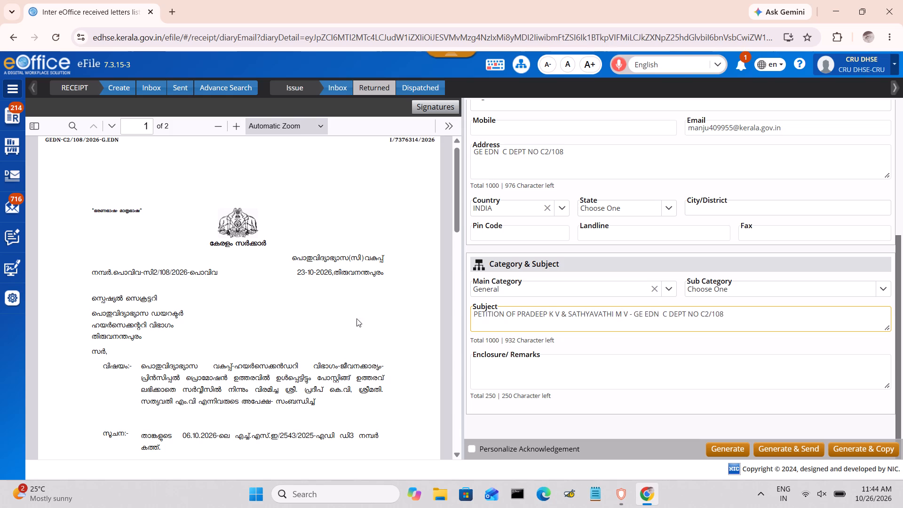
click(793, 448)
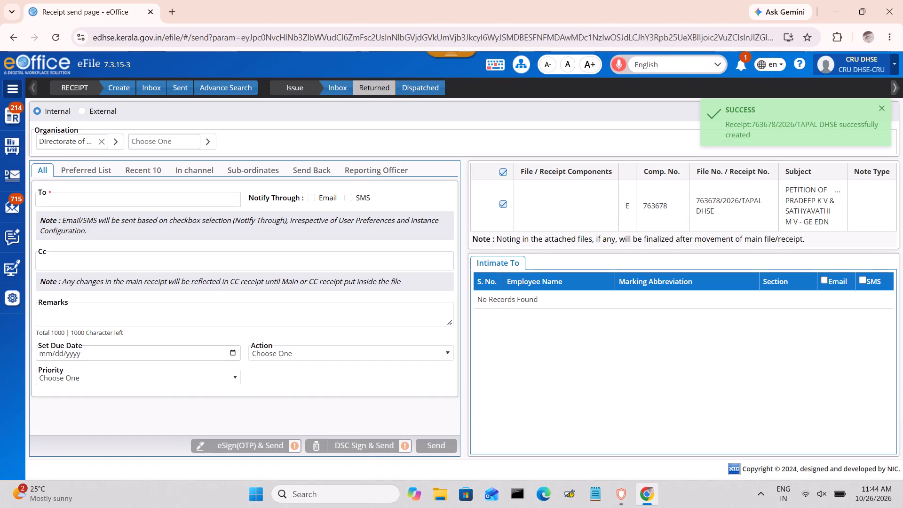
Send the petition receipt to the JS (AD D) officer in DHSE Administration (D).
click(157, 201)
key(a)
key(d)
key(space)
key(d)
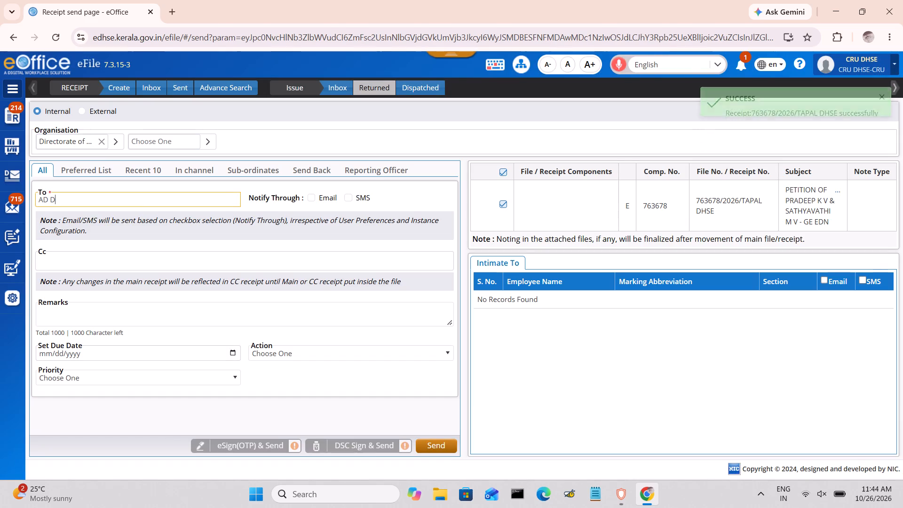
click(65, 292)
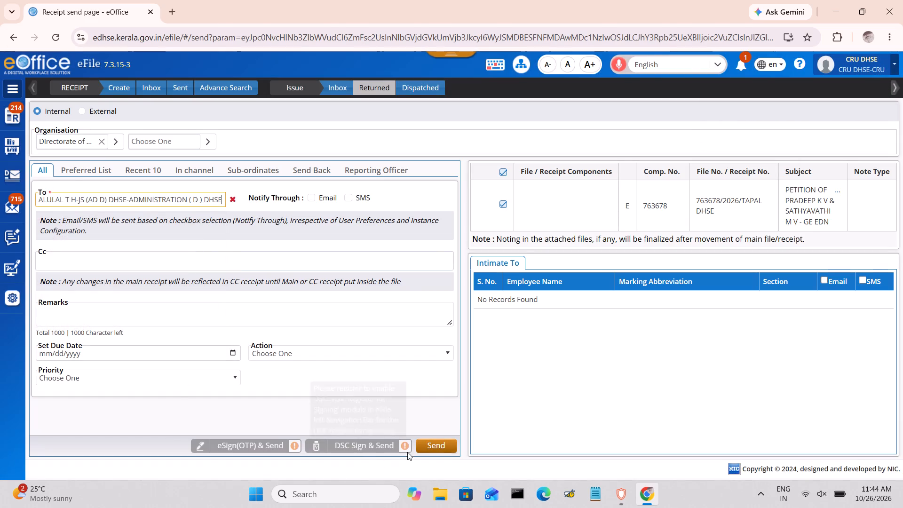
click(436, 440)
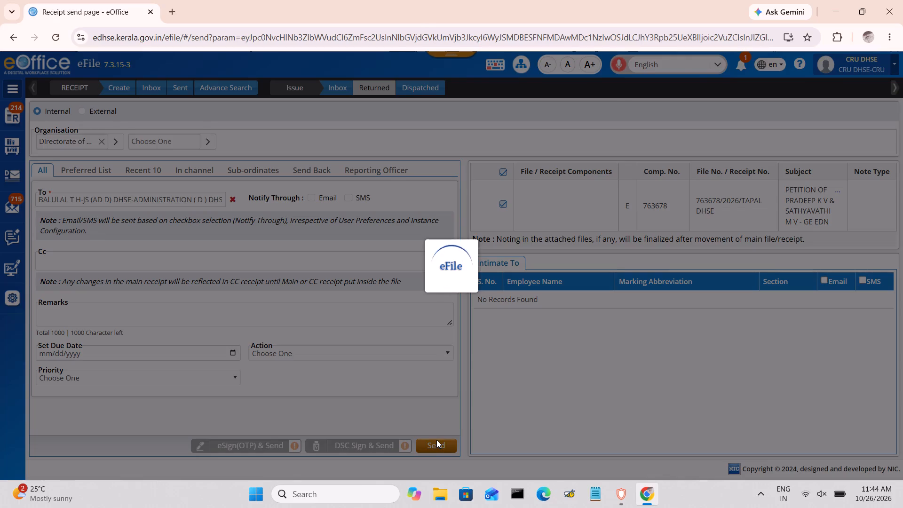
Open the list of letters received through inter-eOffice.
click(15, 206)
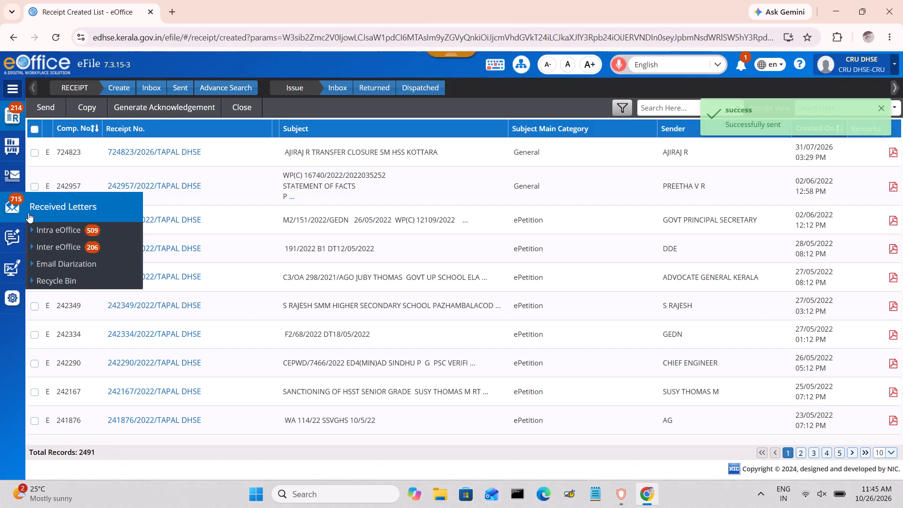
click(54, 250)
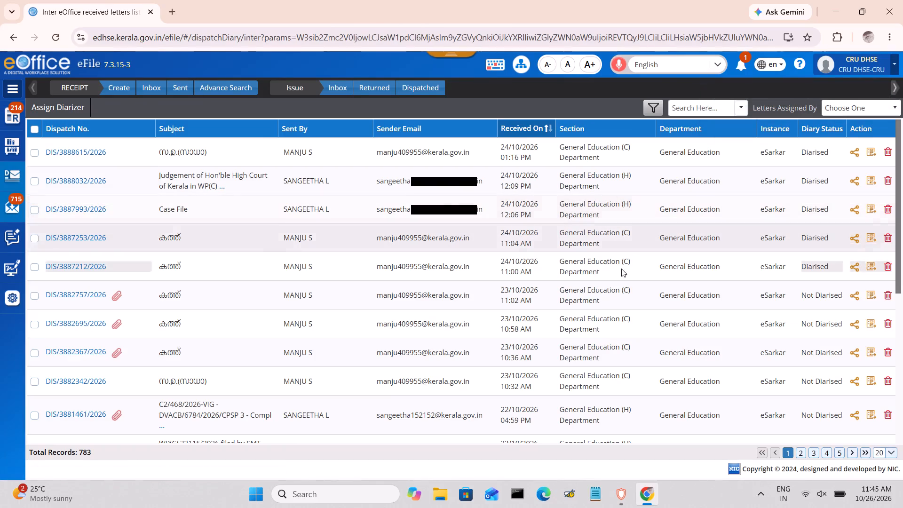
Move the received PDF and its attachment of letter DIS/3882757/2026 into the sequenced documents and start diarising them.
click(875, 290)
click(56, 154)
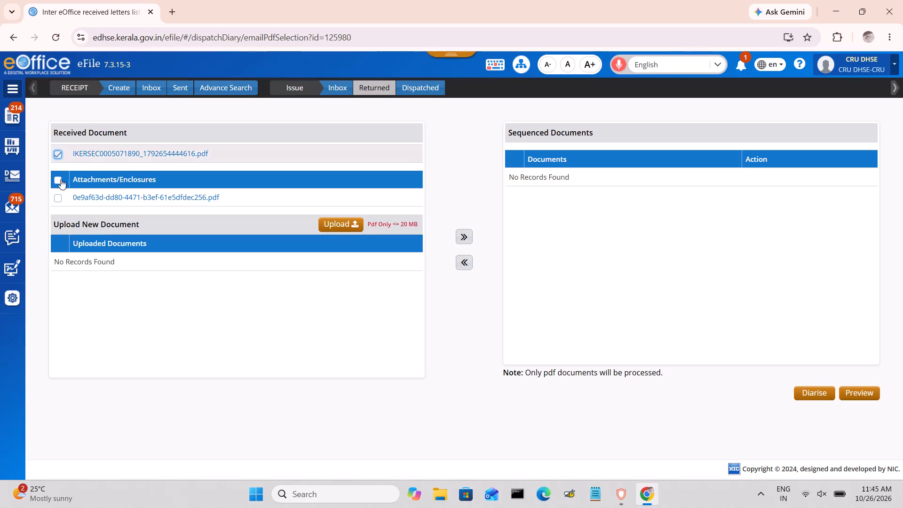
click(61, 197)
click(470, 231)
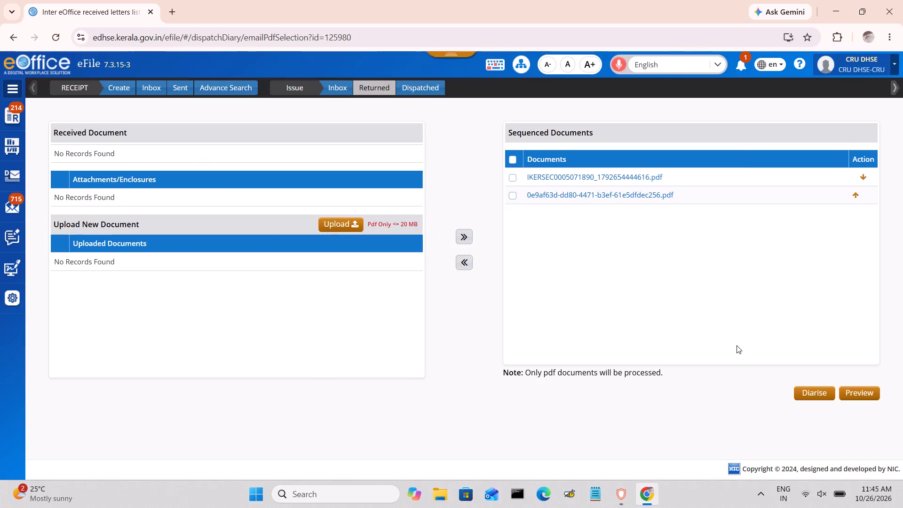
click(828, 391)
Fill the sender's address with the copied department reference changed to "GE EDN C DEPT NO C2/344", and copy that text.
click(577, 383)
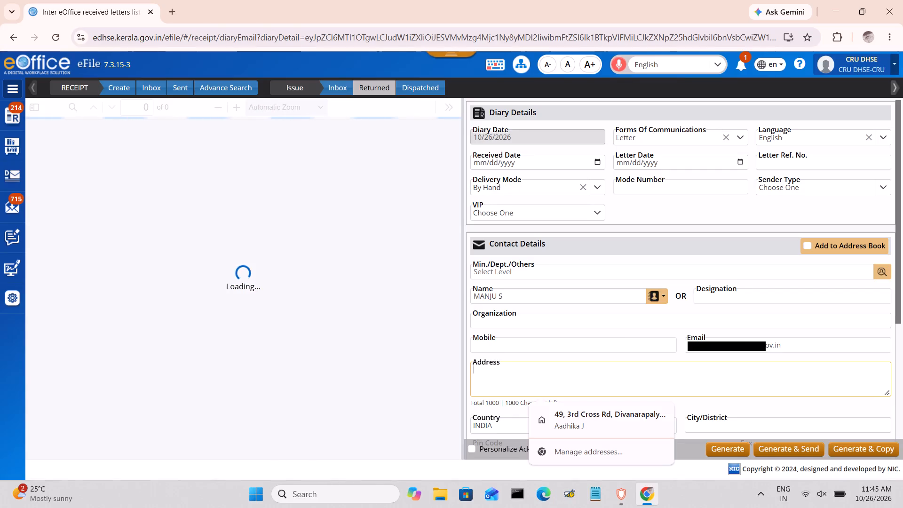
key(ctrl+v)
key(BackSpace)
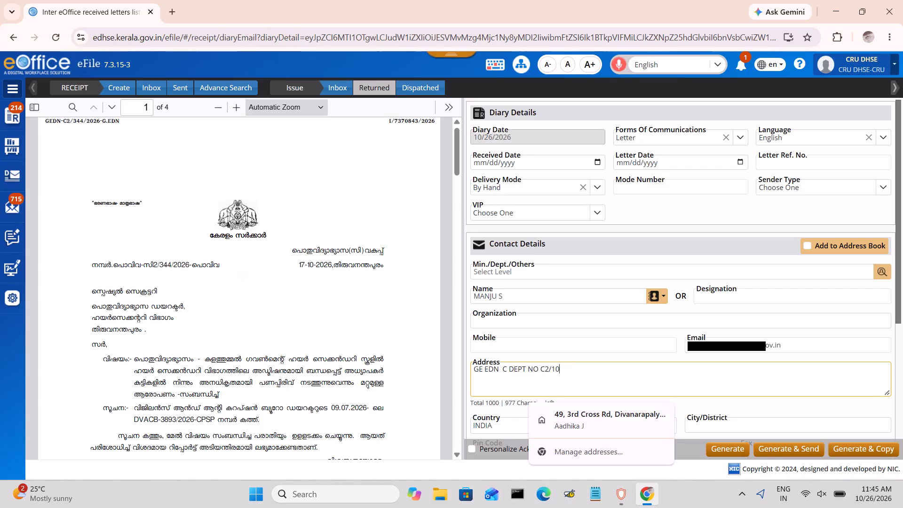
key(BackSpace)
key(BackSpace)
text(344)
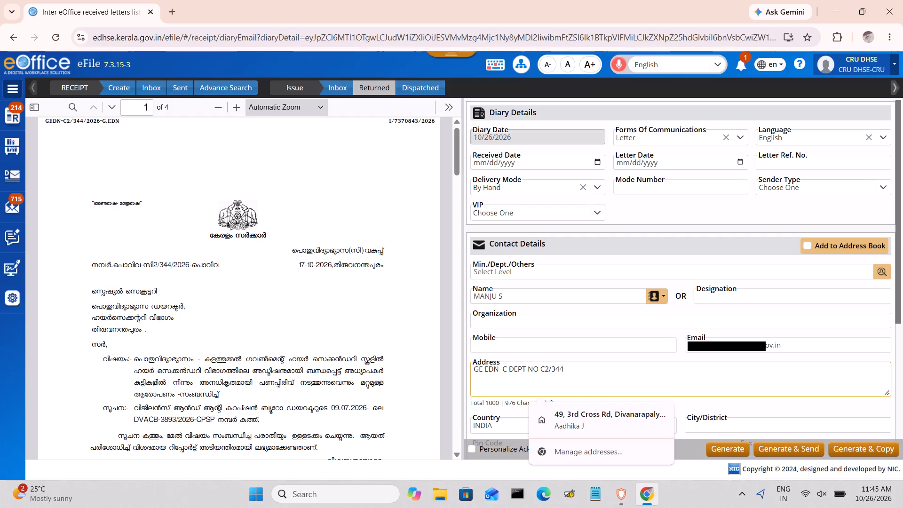
drag(570, 375, 388, 389)
key(ctrl+c)
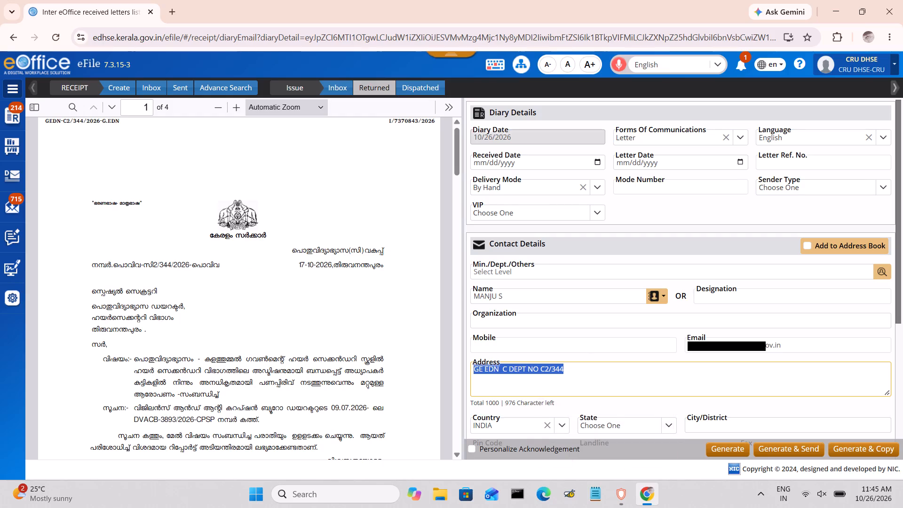
Set the main category of the C2/344 letter's receipt to General.
scroll(618, 377, down, 3)
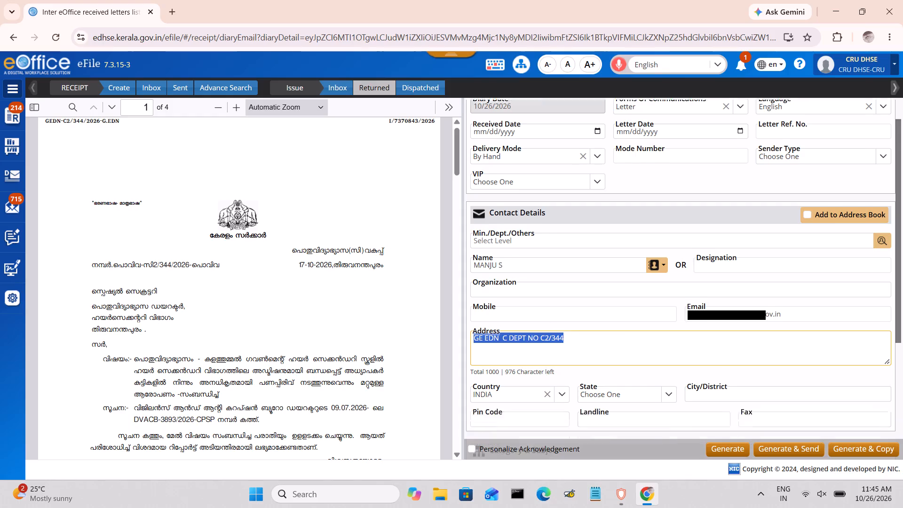
scroll(618, 377, down, 1)
click(487, 289)
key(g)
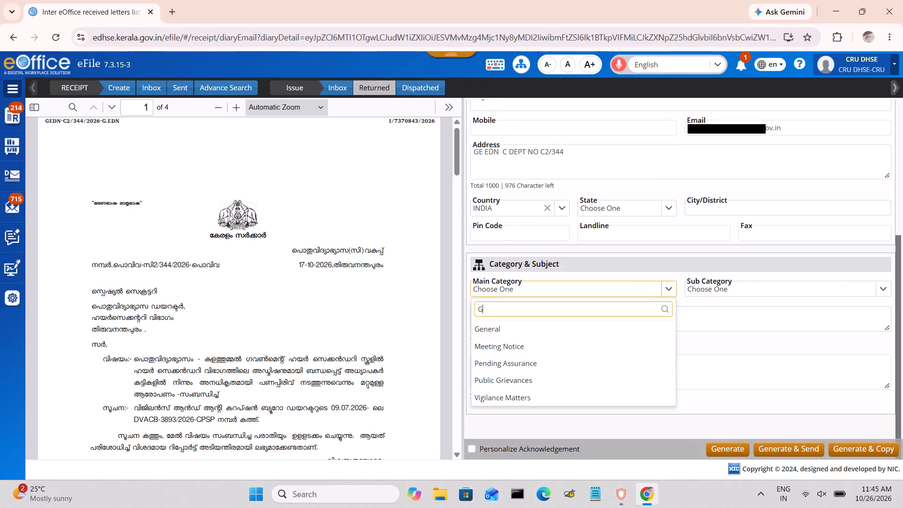
click(489, 329)
Replace the receipt's subject with "ILLEGAL FUND COLLECTION".
click(504, 320)
drag(509, 314, 442, 314)
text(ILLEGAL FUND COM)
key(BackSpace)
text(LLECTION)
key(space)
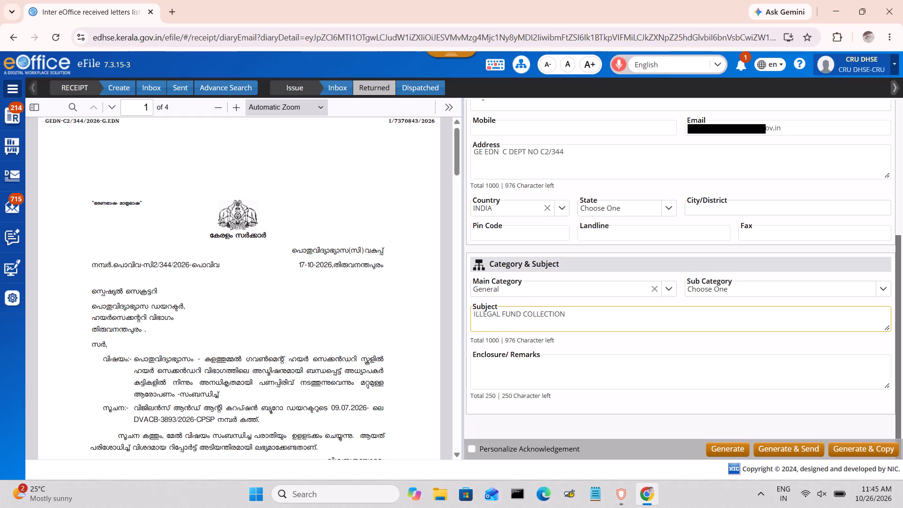
Complete the illegal fund collection subject with "GHSS KULATHUMMAL - GE EDN C DEPT NO C2/344" and generate the receipt for sending.
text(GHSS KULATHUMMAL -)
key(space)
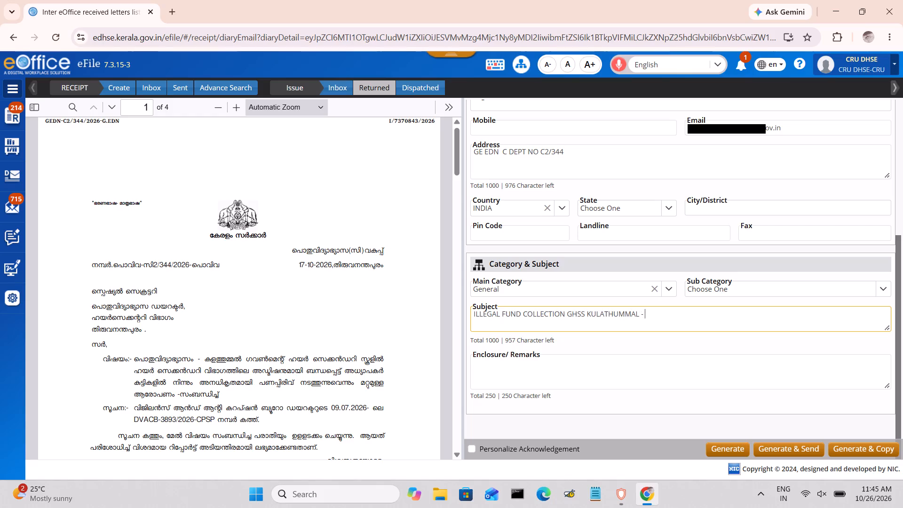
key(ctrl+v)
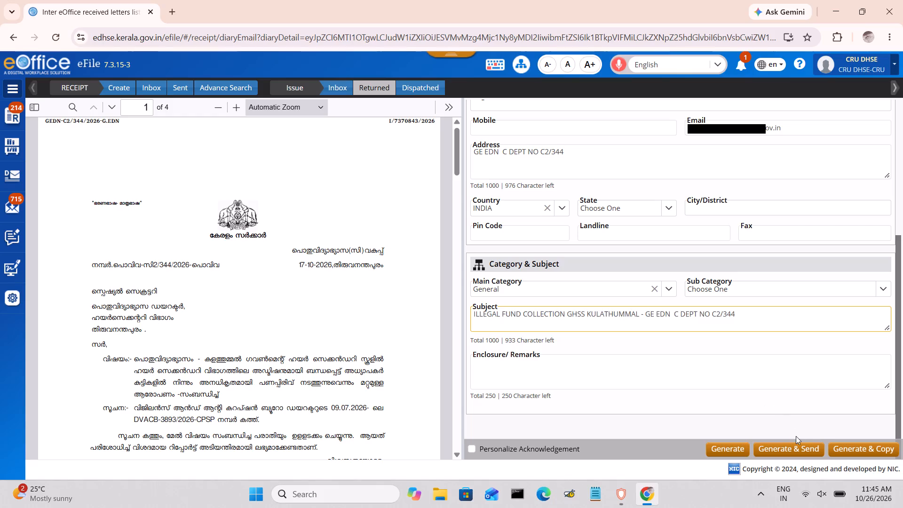
click(797, 444)
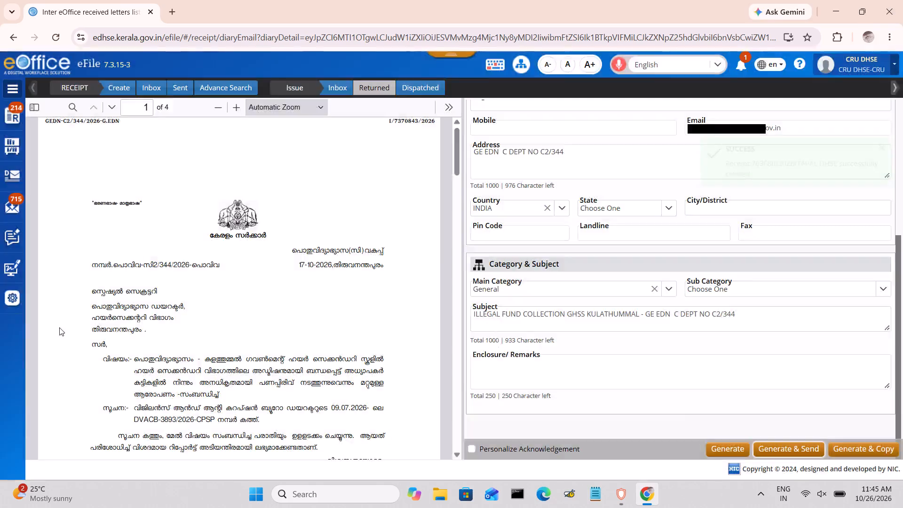
Send the illegal fund collection receipt to the JS (ACD C) officer in DHSE Academic (C).
click(126, 198)
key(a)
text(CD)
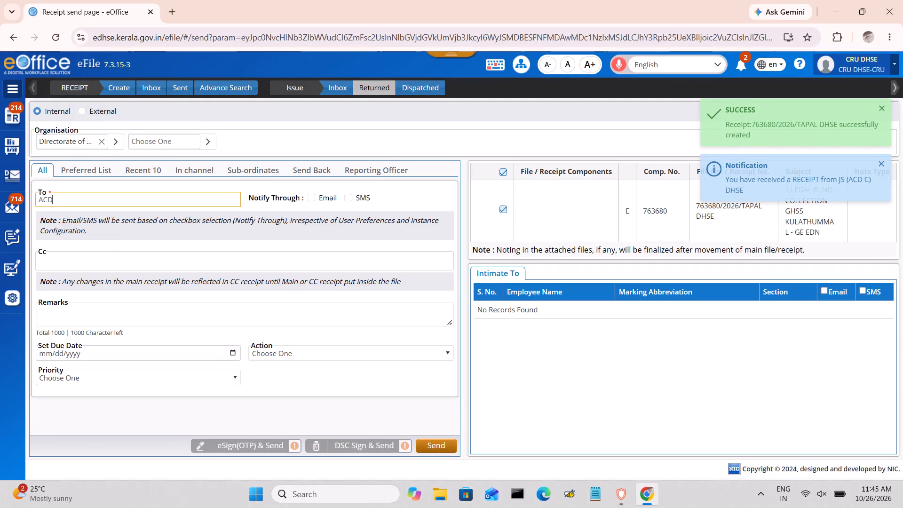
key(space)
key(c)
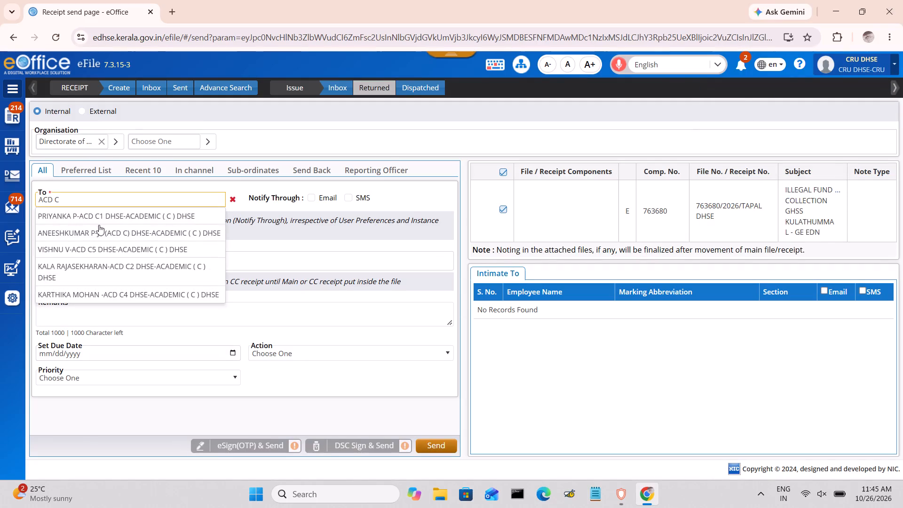
click(89, 235)
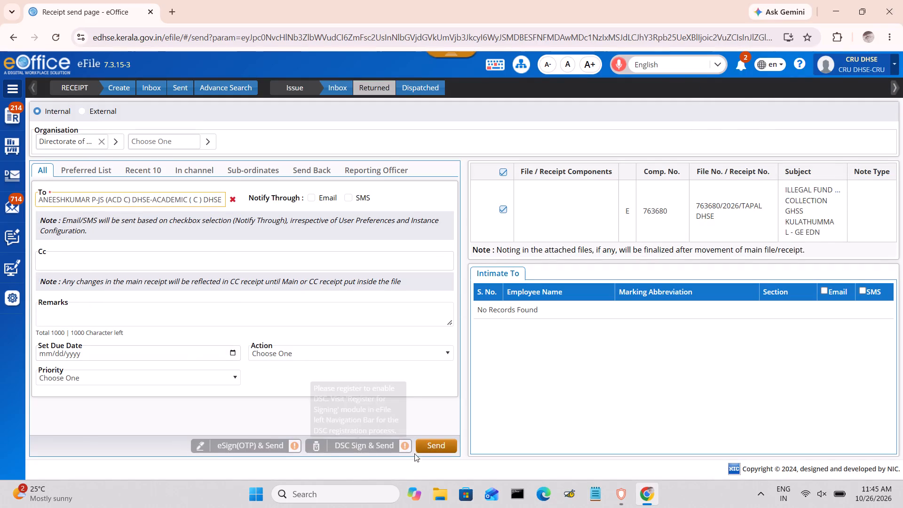
click(423, 446)
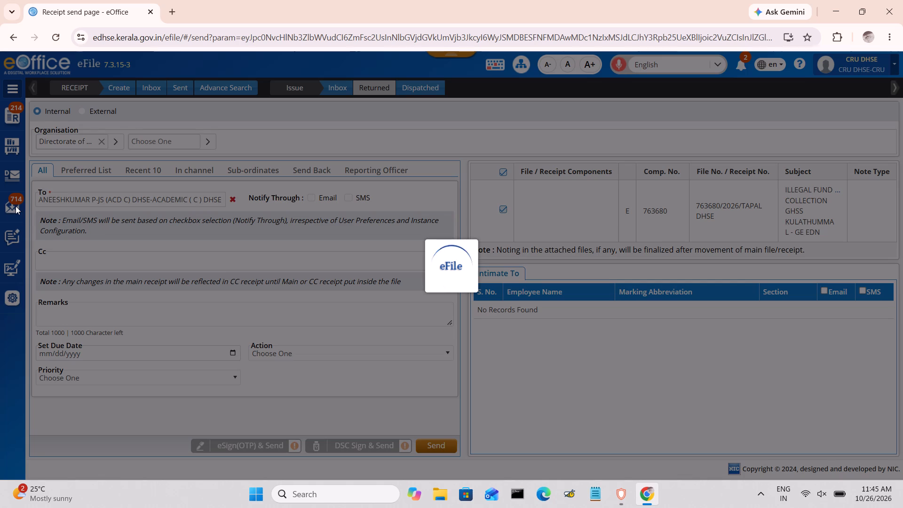
Open the received letters section to return to the letters awaiting diarising.
click(16, 205)
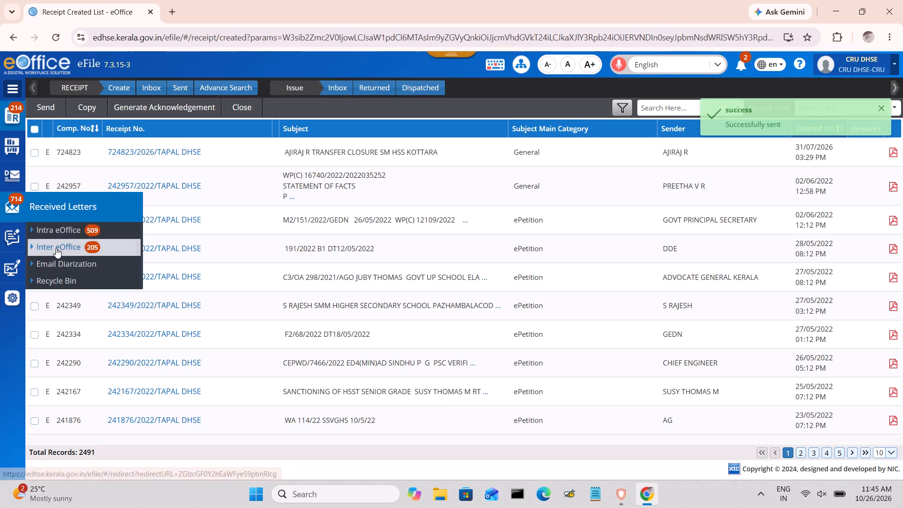
Open the next inter-eOffice letter for diarising, sequence its received PDF and enclosure, and diarise them.
click(56, 248)
click(870, 323)
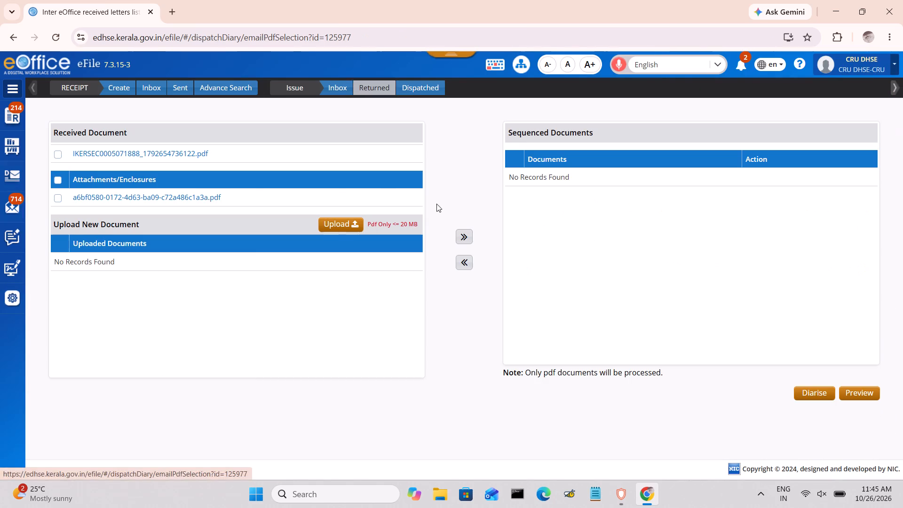
click(61, 153)
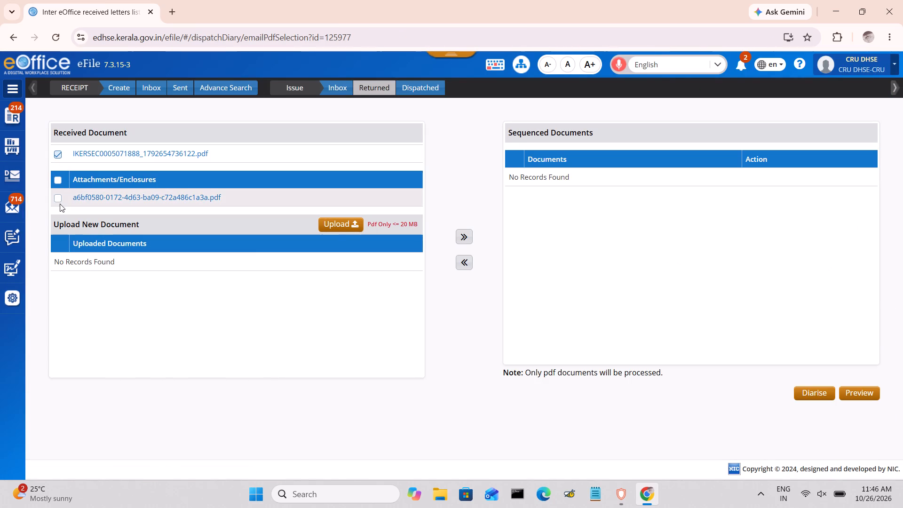
click(60, 204)
click(60, 198)
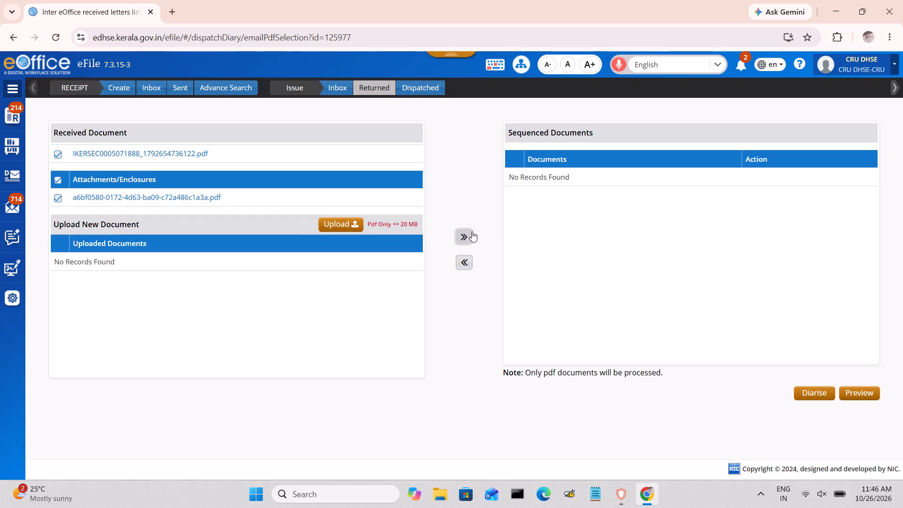
click(472, 231)
click(791, 388)
click(799, 390)
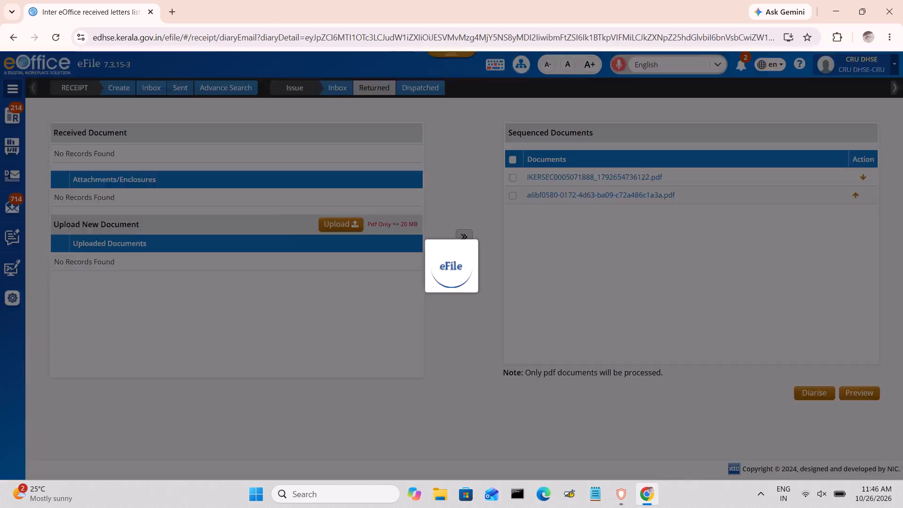
Enter "GE EDN C DEPT NO C2/343" as the sender's address and copy that text for reuse.
click(571, 376)
key(ctrl+v)
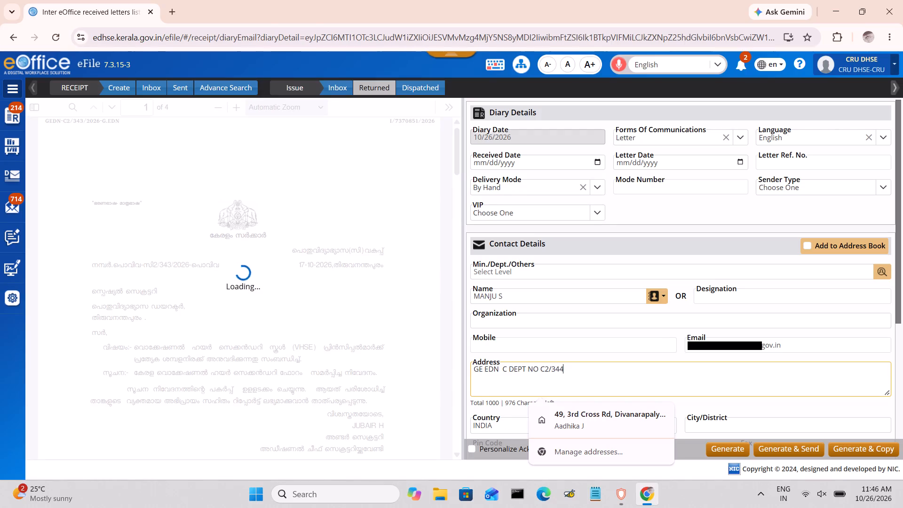
key(BackSpace)
key(BackSpace)
key(BackSpace)
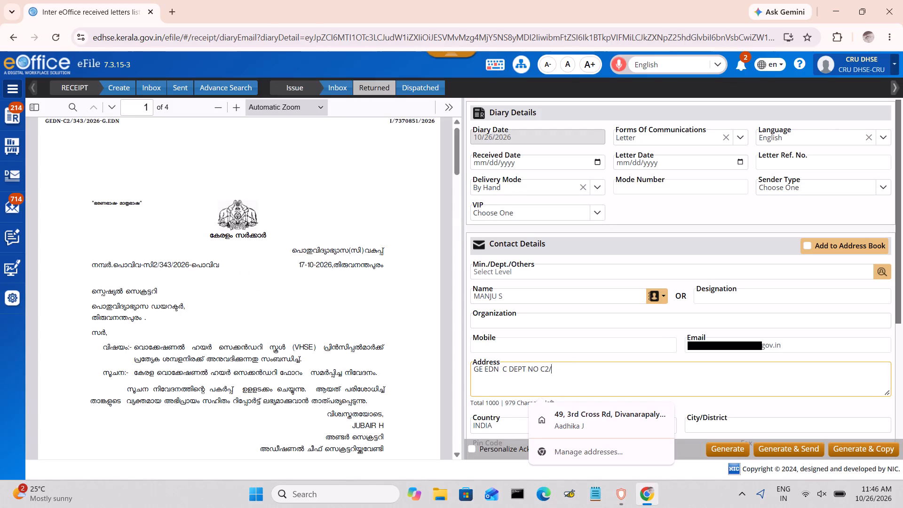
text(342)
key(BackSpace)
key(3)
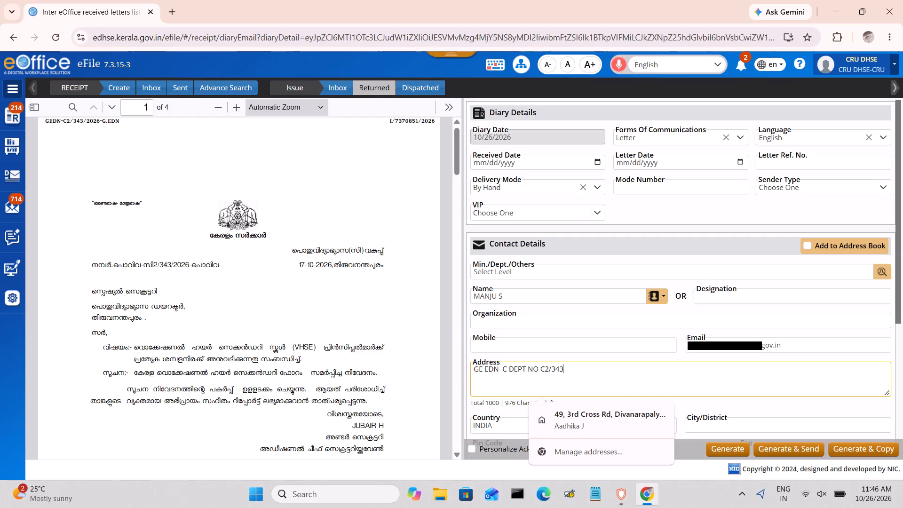
drag(570, 370, 378, 402)
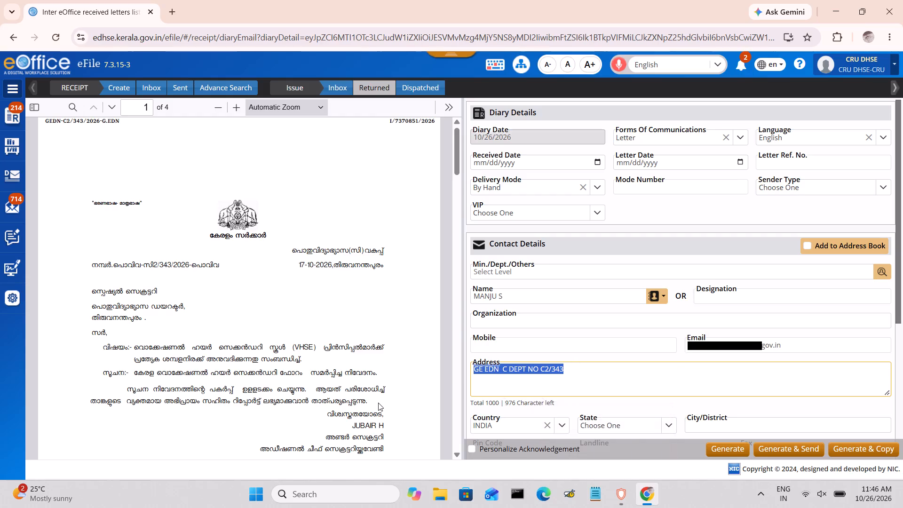
key(ctrl+c)
Read through the enclosed VHSE Principals Forum petition to identify the subject for the receipt.
scroll(311, 388, down, 9)
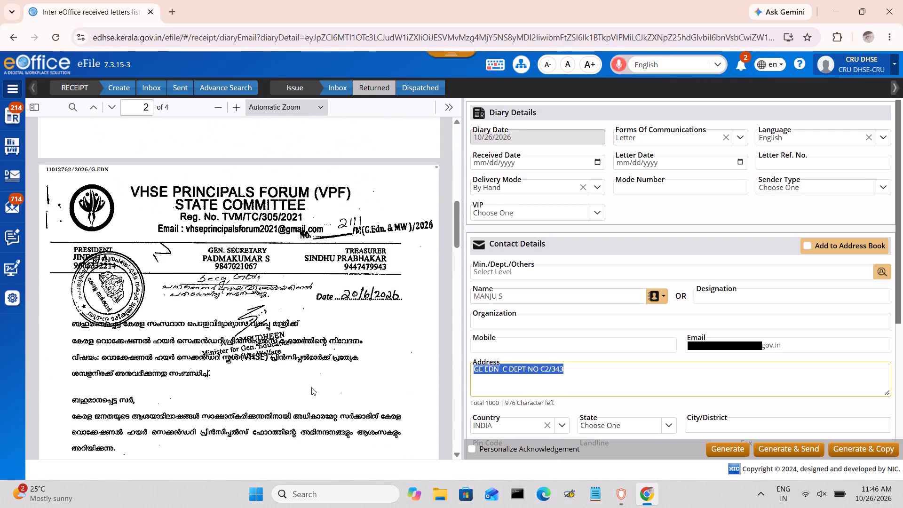
scroll(311, 387, down, 3)
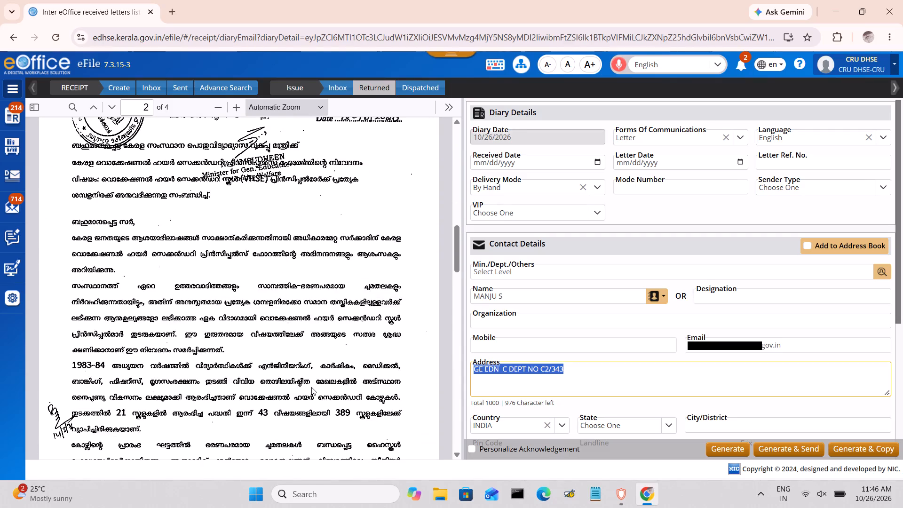
Set the main category of the VHSE principals' salary letter to General.
scroll(311, 387, up, 7)
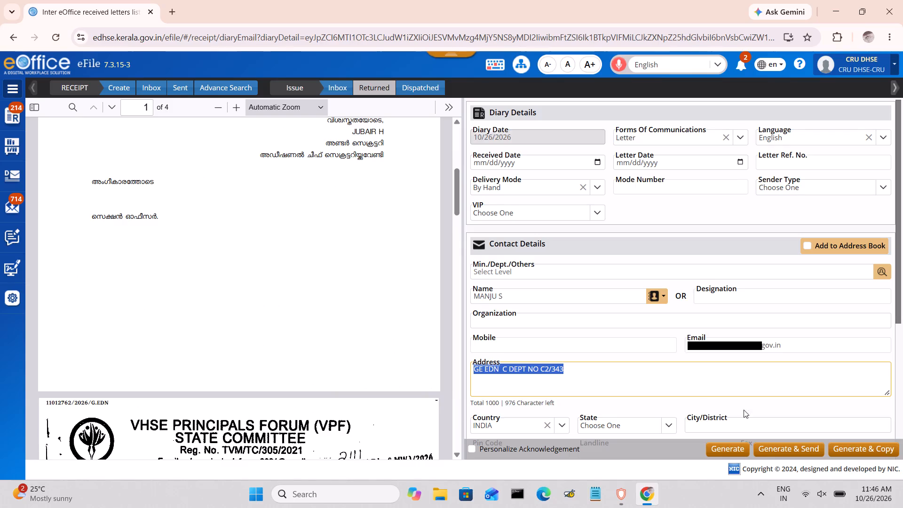
scroll(538, 362, down, 4)
click(488, 287)
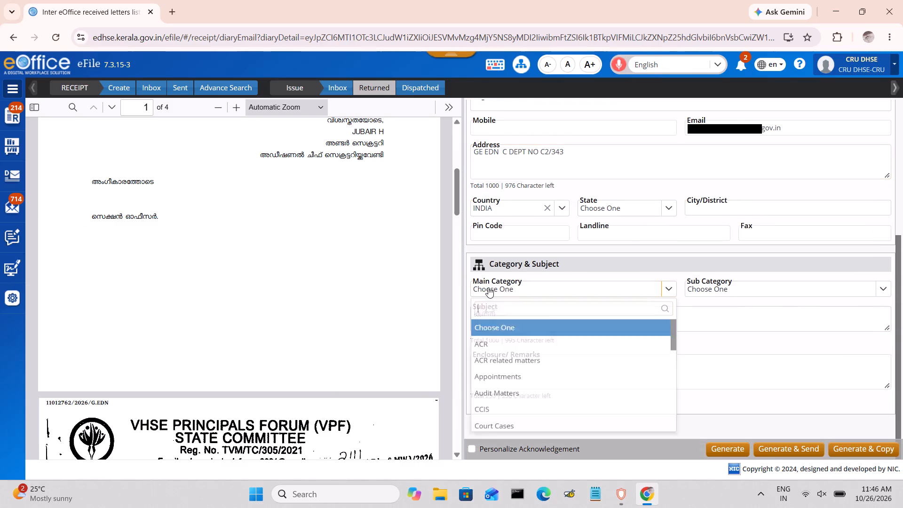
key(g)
click(482, 331)
Replace the subject with "SALARY REG VHSE PRLS - GE EDN C DEPT NO C2/343" and generate the receipt for sending.
scroll(311, 303, up, 7)
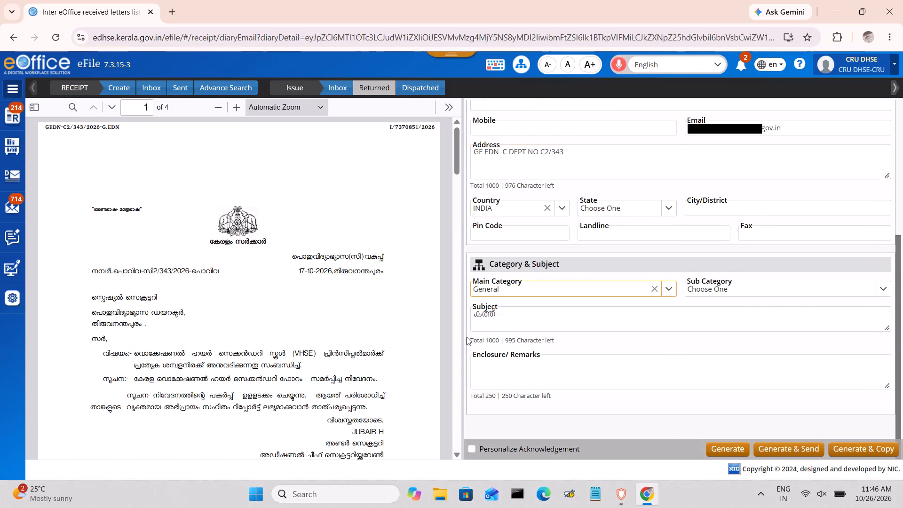
drag(509, 314, 390, 313)
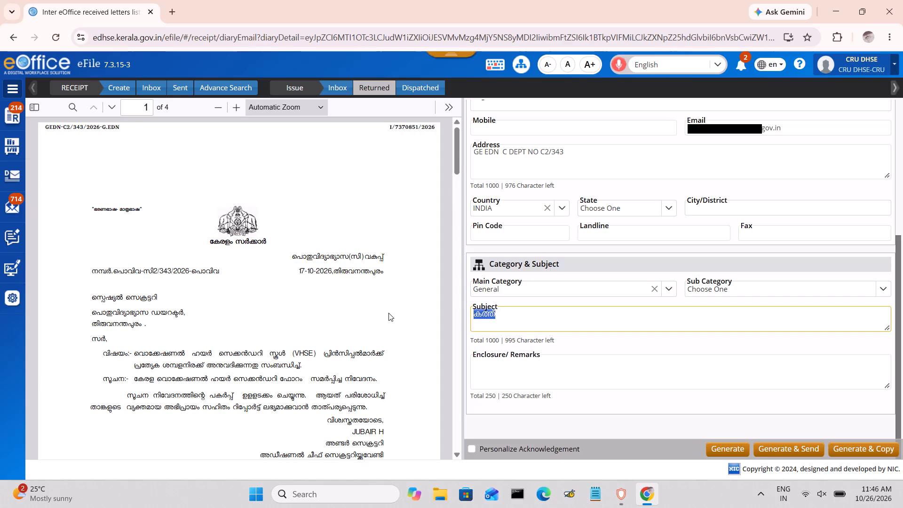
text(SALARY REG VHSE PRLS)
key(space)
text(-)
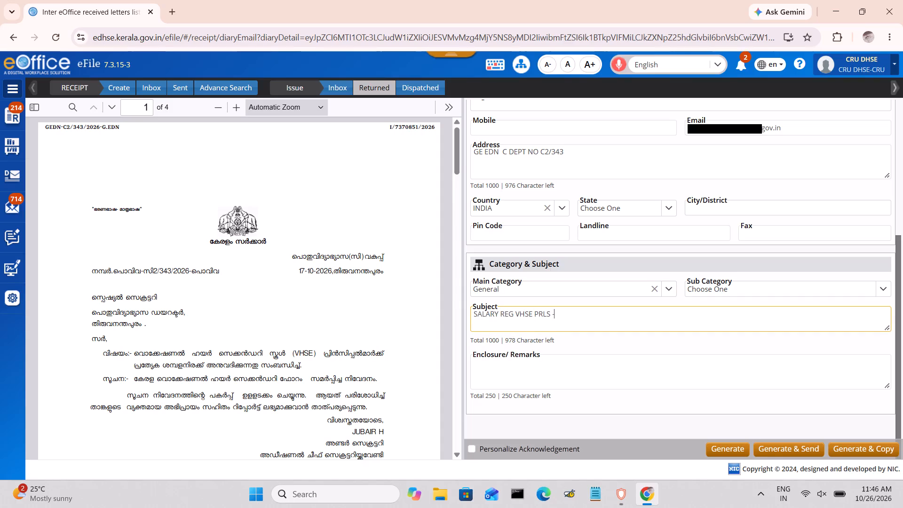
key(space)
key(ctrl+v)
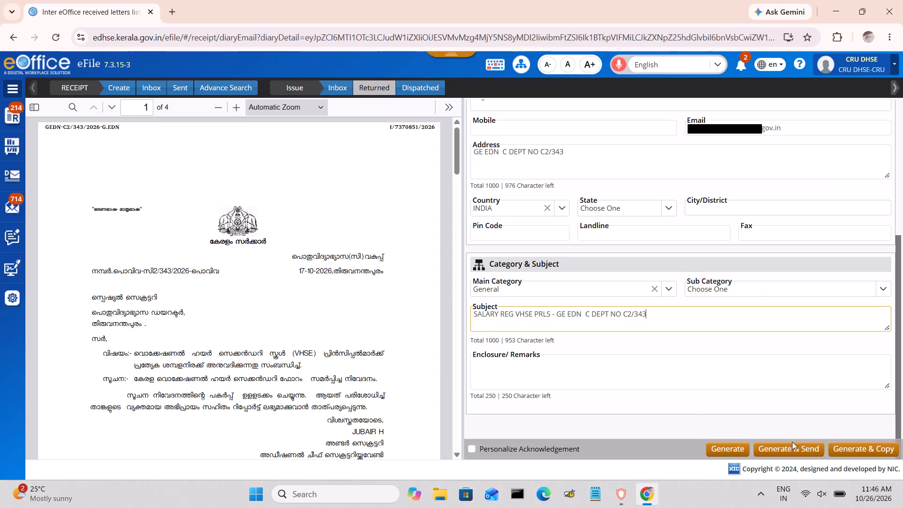
click(793, 447)
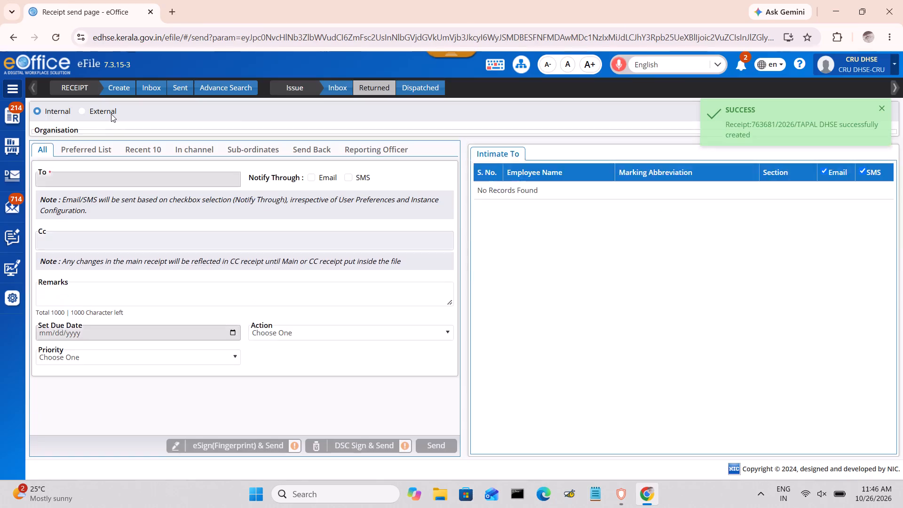
Send the VHSE principals' salary receipt externally to CRU VHSE (TAPAL VHSE) in the GENERAL EDUCATION department.
click(112, 113)
click(93, 146)
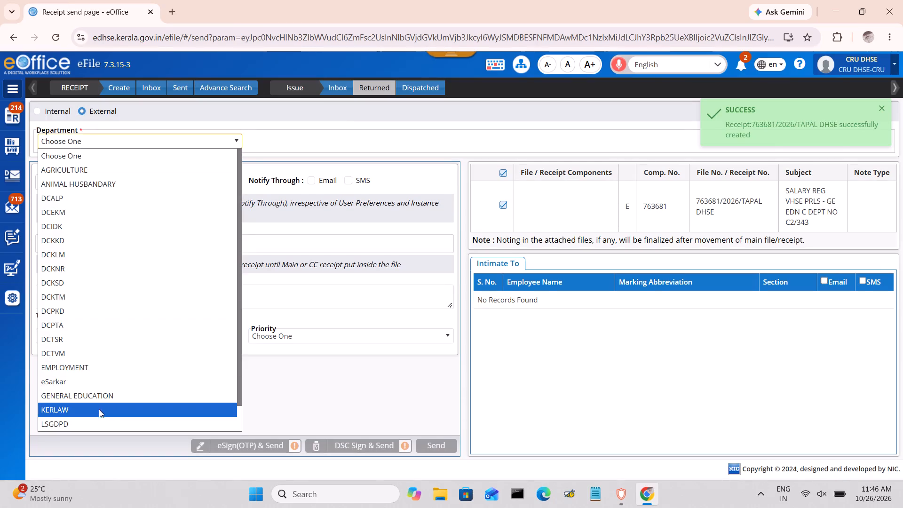
click(99, 396)
click(123, 182)
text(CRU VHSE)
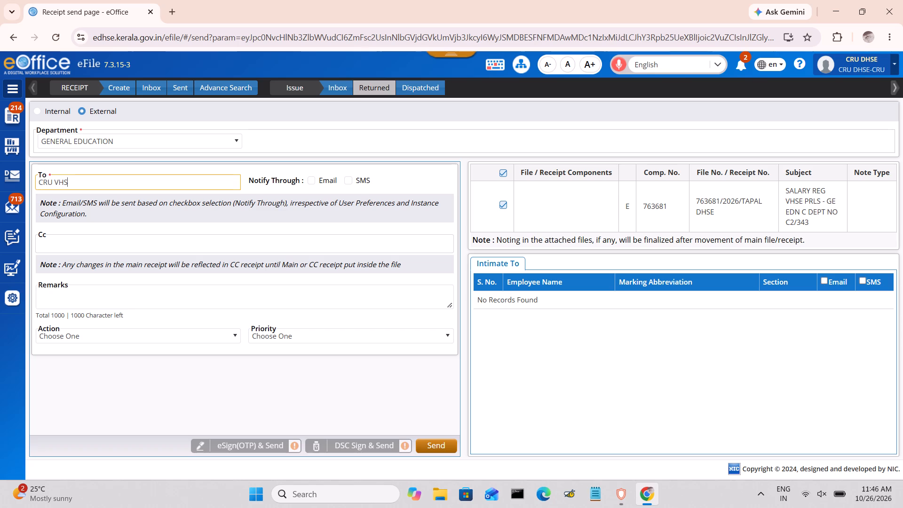
click(109, 197)
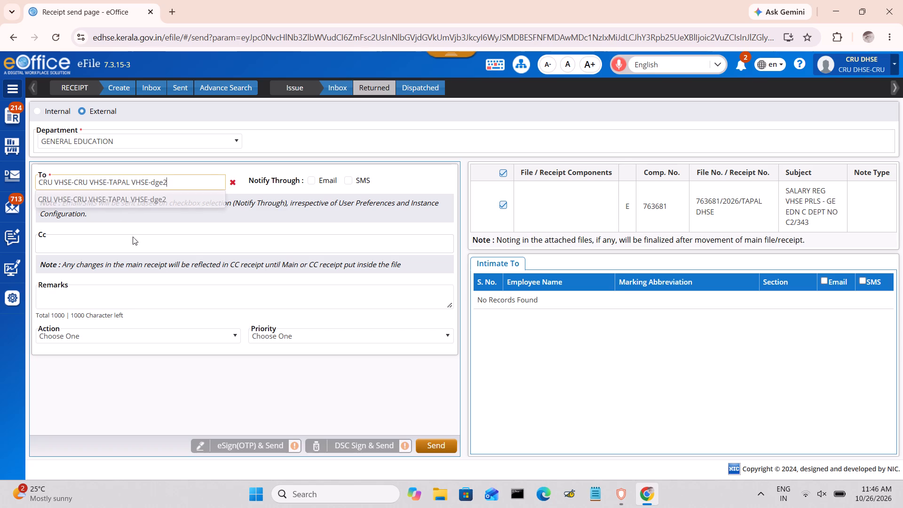
click(441, 443)
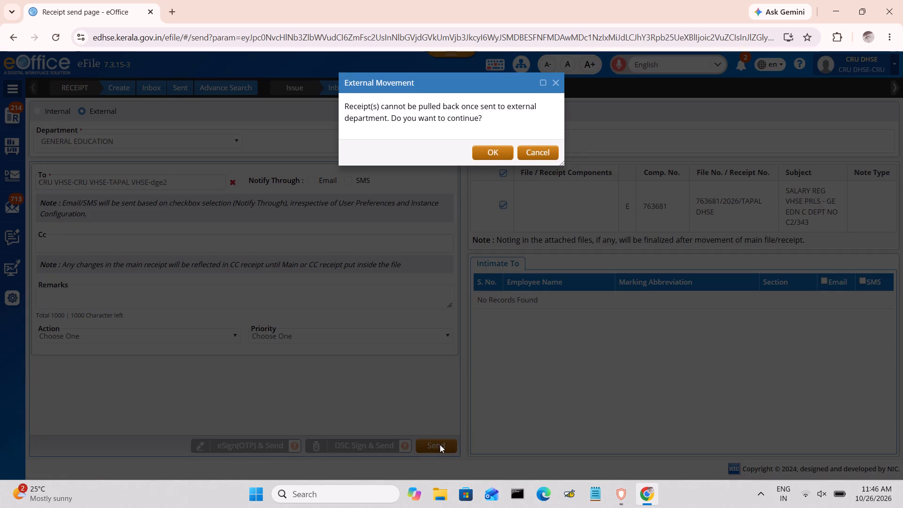
click(478, 151)
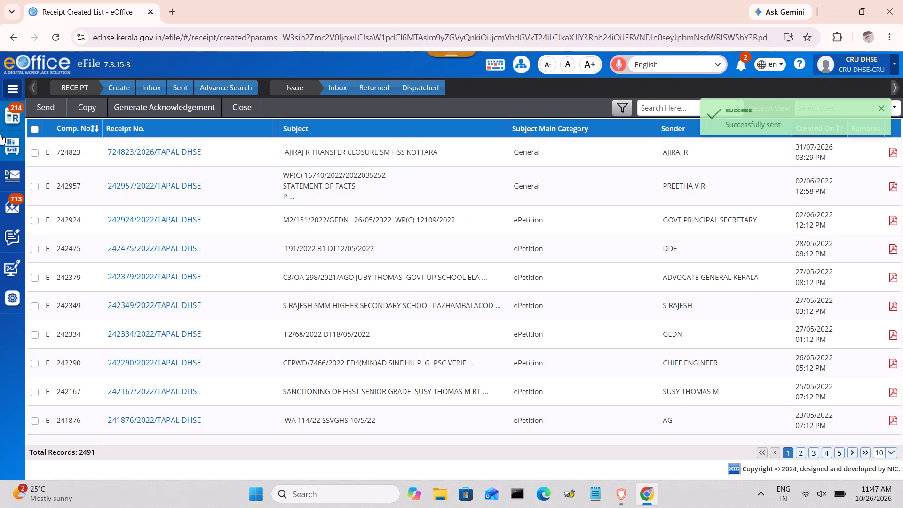
Return to the letters received through inter-eOffice and open undiarised letter DIS/3882367/2026 for diarising.
click(13, 205)
click(61, 250)
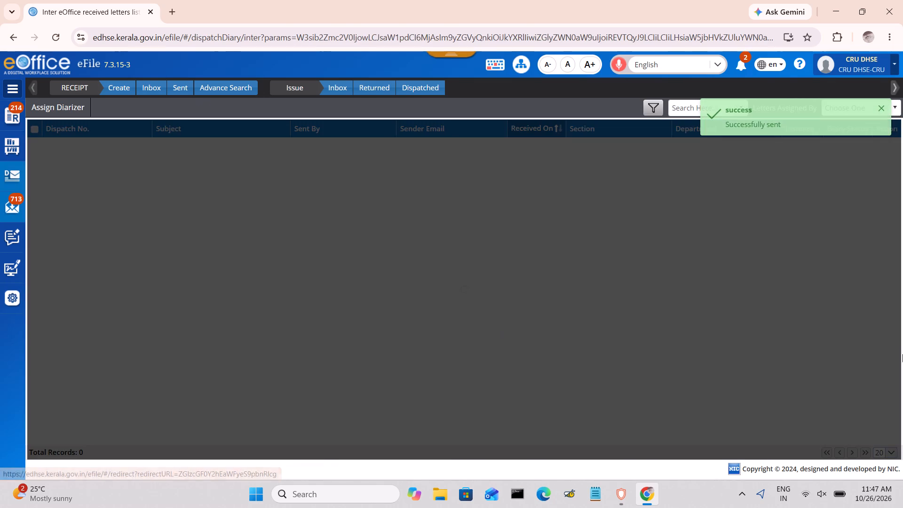
click(867, 349)
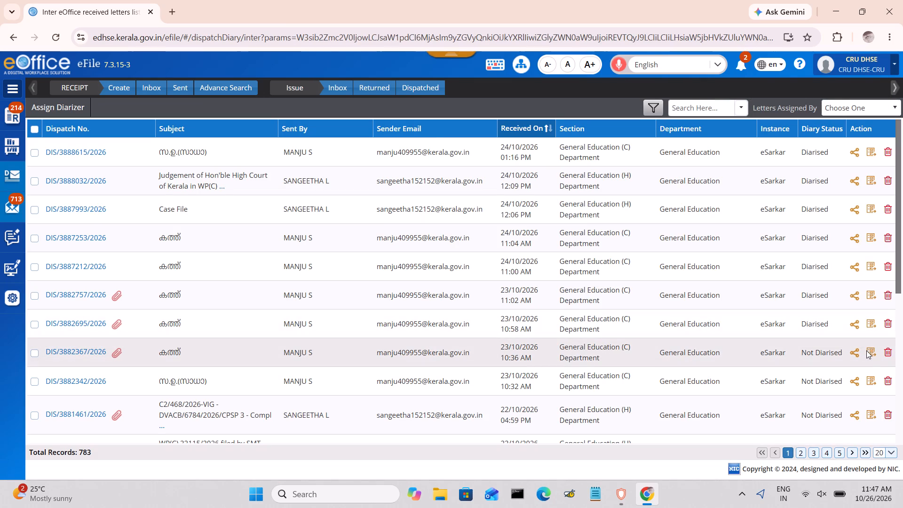
click(873, 352)
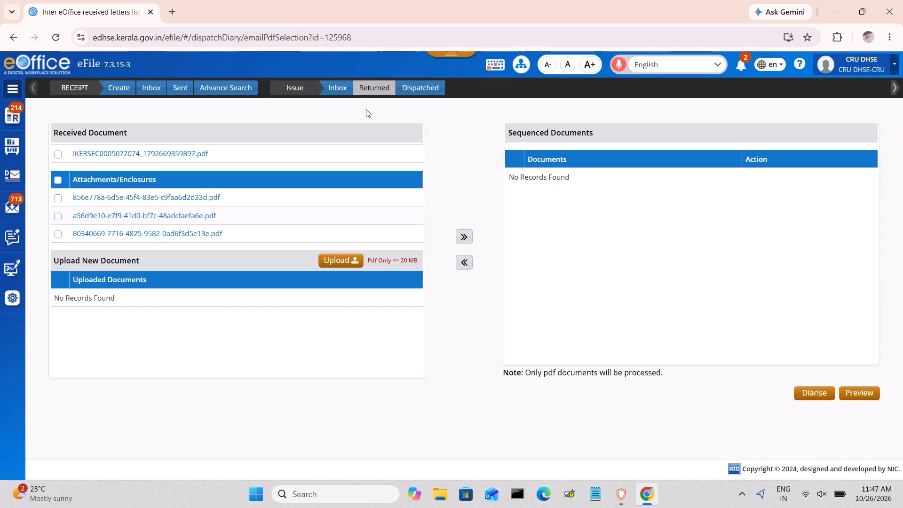
Sequence the received document with its three attachments and start diarising them as one receipt.
click(58, 157)
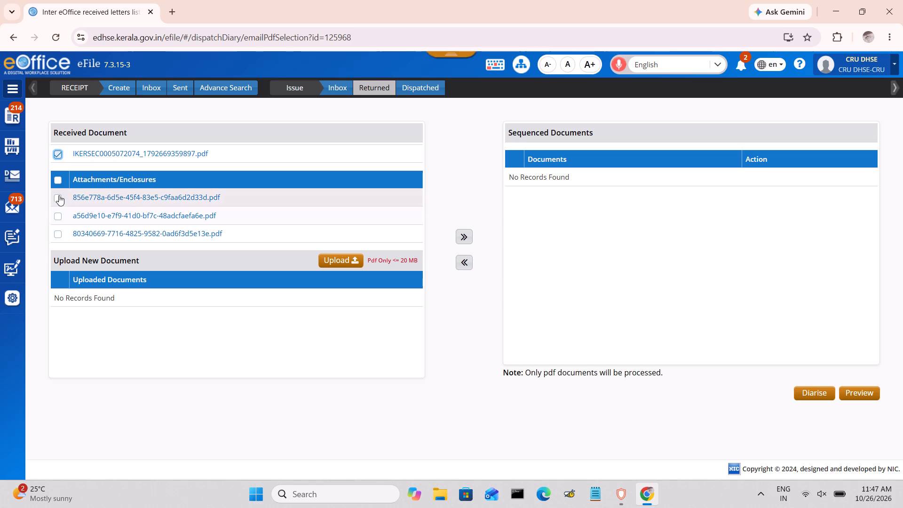
click(59, 197)
click(58, 216)
click(60, 231)
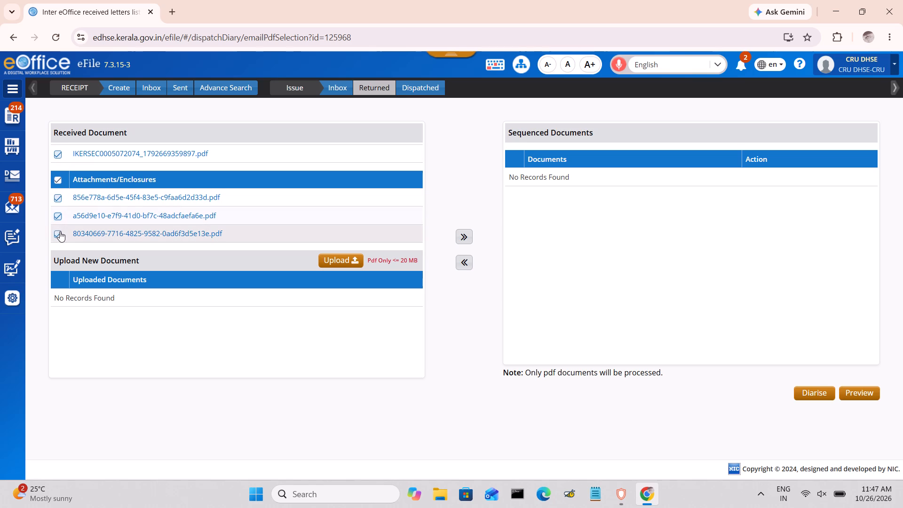
click(472, 241)
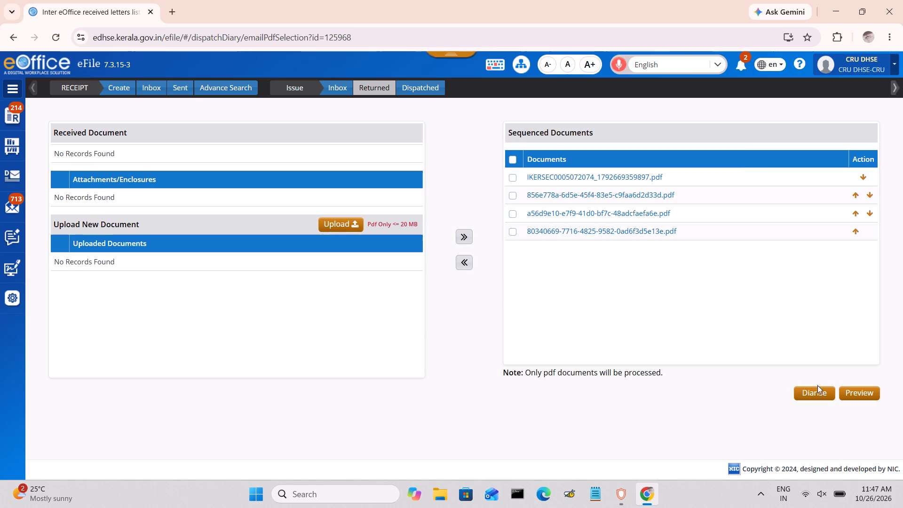
click(818, 393)
click(533, 391)
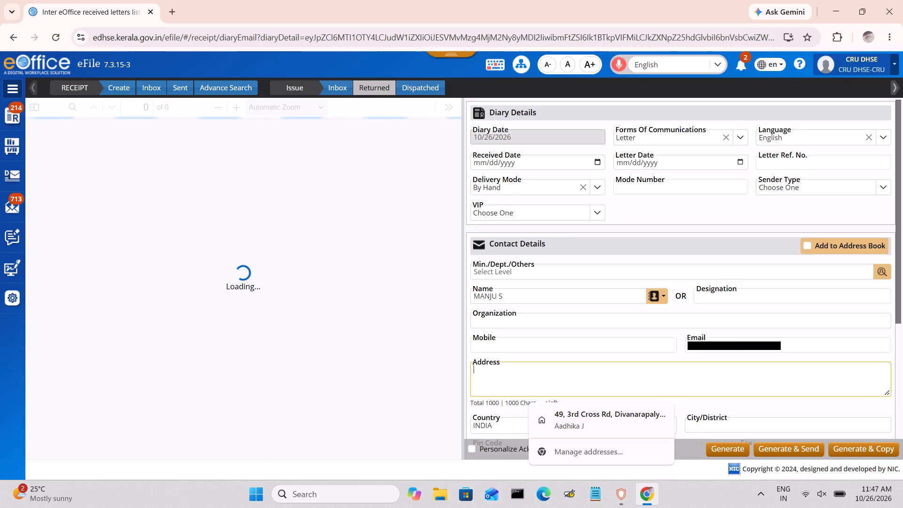
key(ctrl+v)
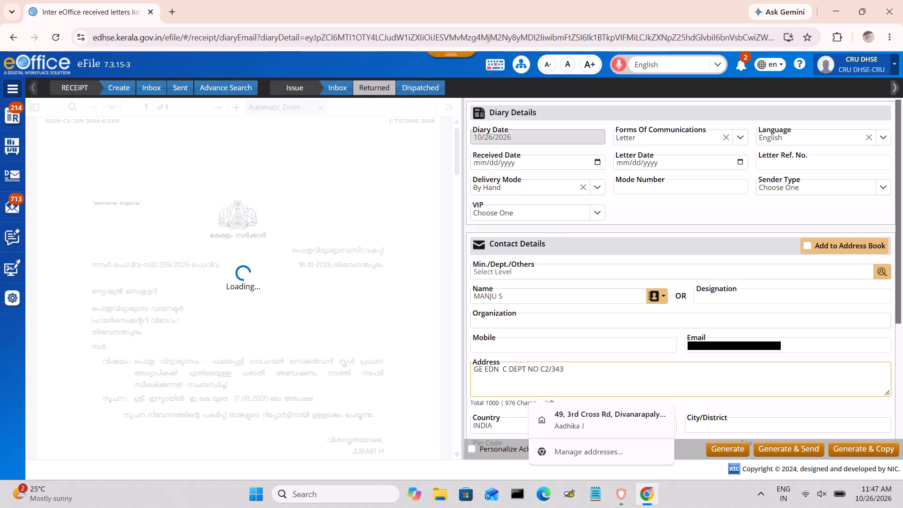
key(BackSpace)
key(BackSpace)
key(BackSpace)
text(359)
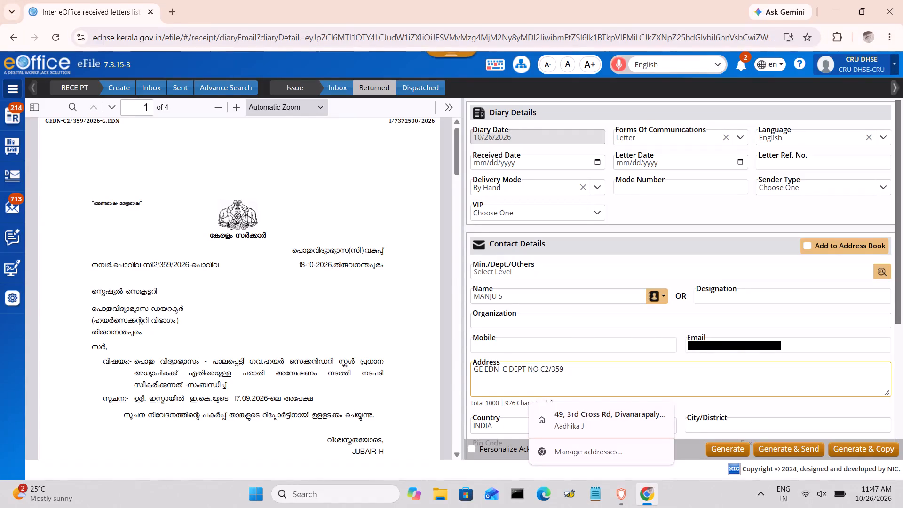
drag(569, 367, 458, 371)
key(ctrl+c)
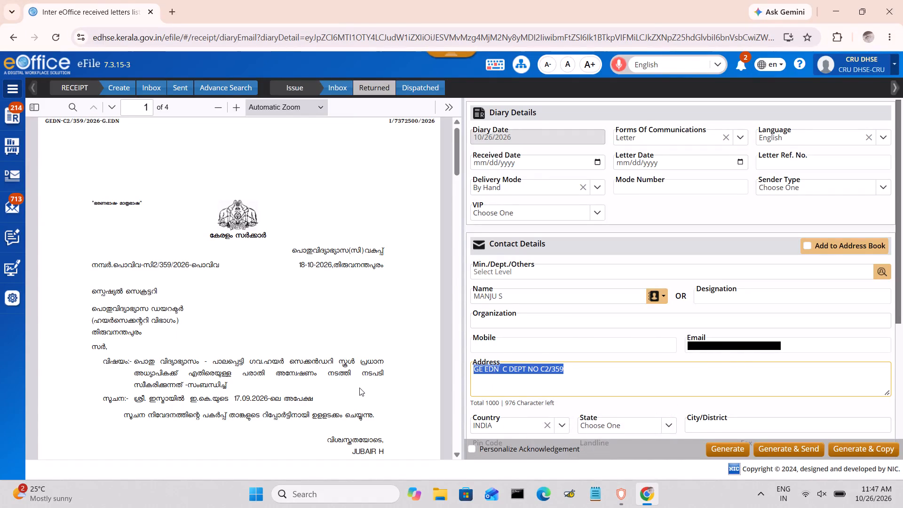
Look through the letter and its enclosed petition, and set the main category to General.
scroll(359, 388, down, 6)
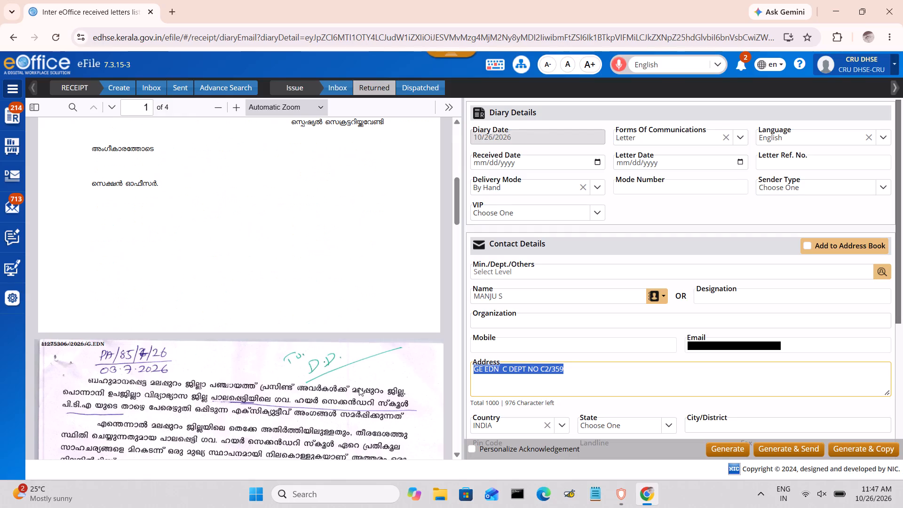
scroll(359, 387, down, 3)
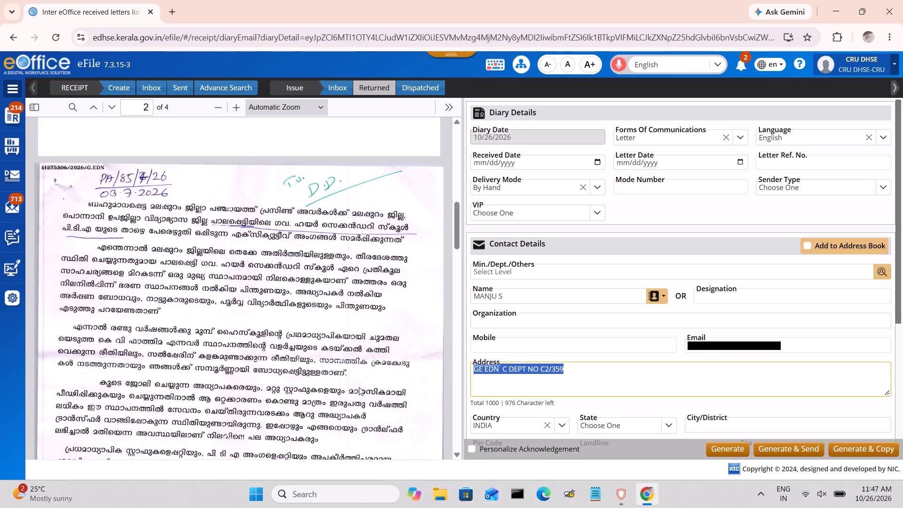
scroll(359, 387, down, 2)
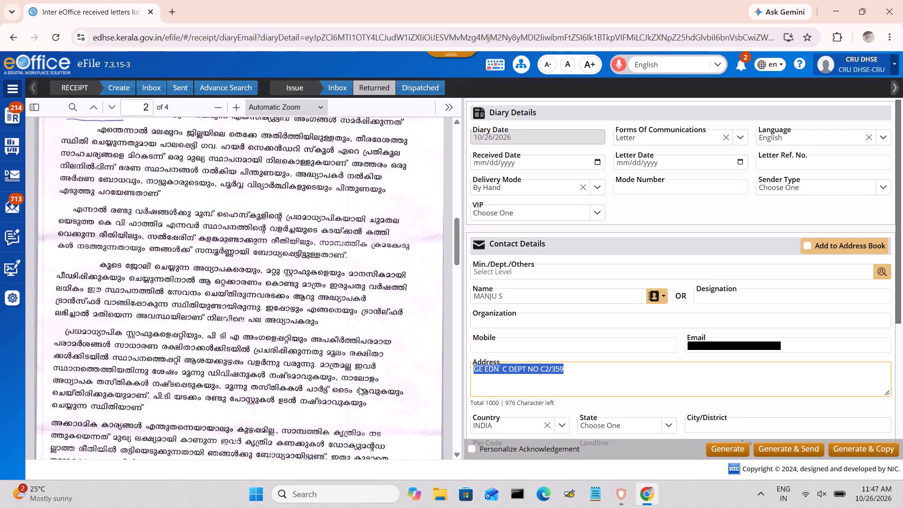
scroll(589, 384, down, 5)
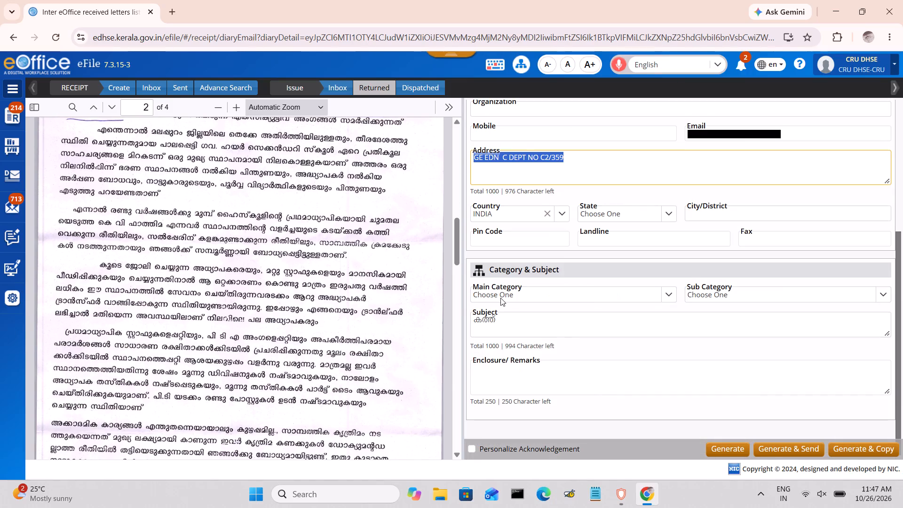
click(495, 289)
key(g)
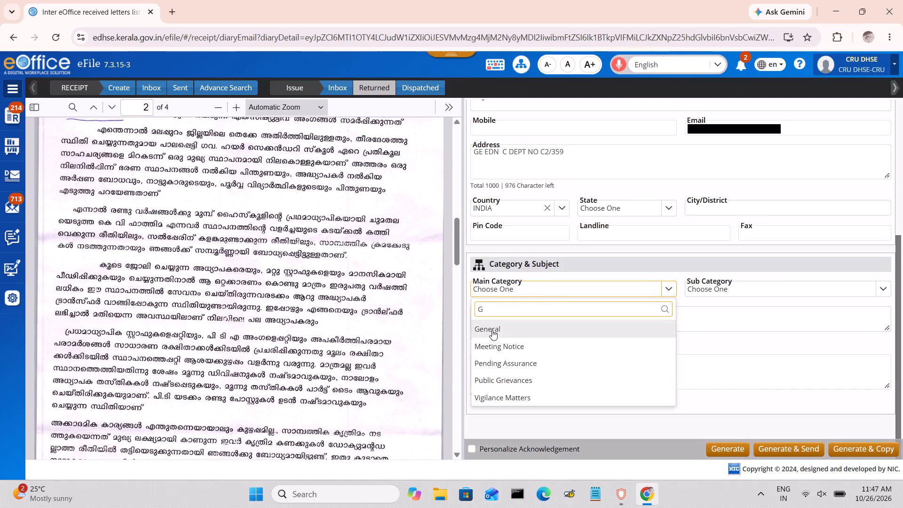
click(492, 330)
Replace the subject with "PETITION OF", the applicant's name from the covering letter, and "AGAINST".
scroll(319, 327, up, 1)
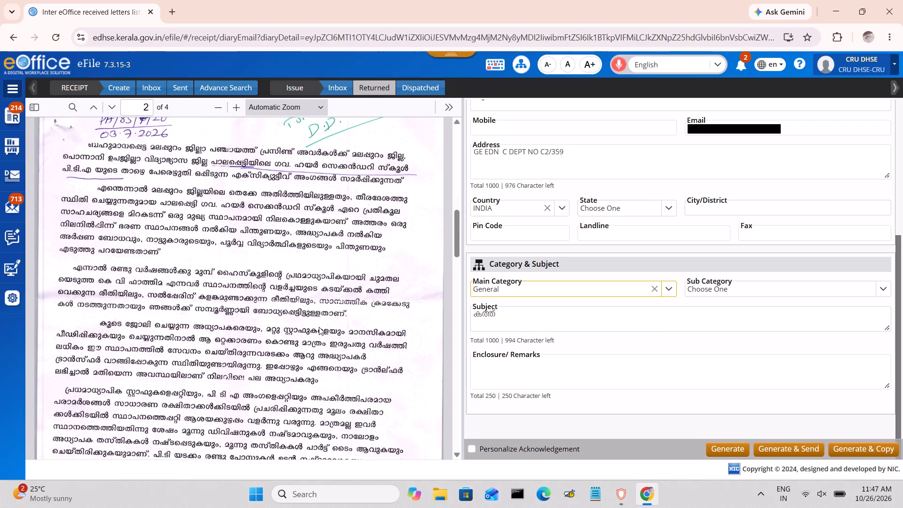
scroll(319, 327, up, 7)
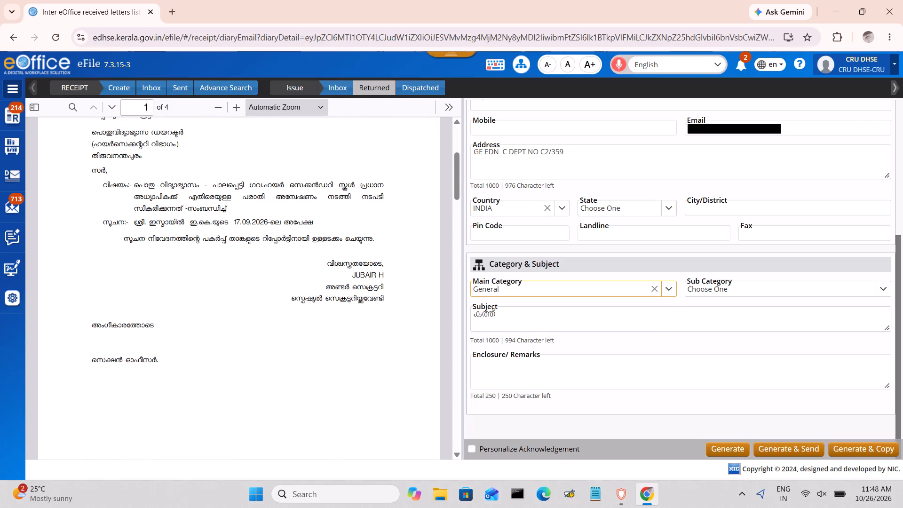
drag(523, 317, 415, 317)
key(BackSpace)
key(BackSpace)
key(BackSpace)
key(BackSpace)
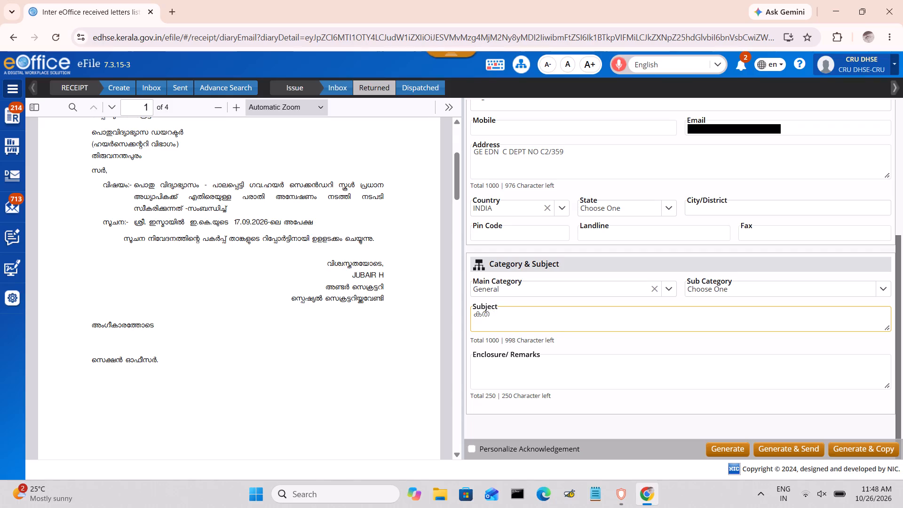
key(BackSpace)
key(BackSpace)
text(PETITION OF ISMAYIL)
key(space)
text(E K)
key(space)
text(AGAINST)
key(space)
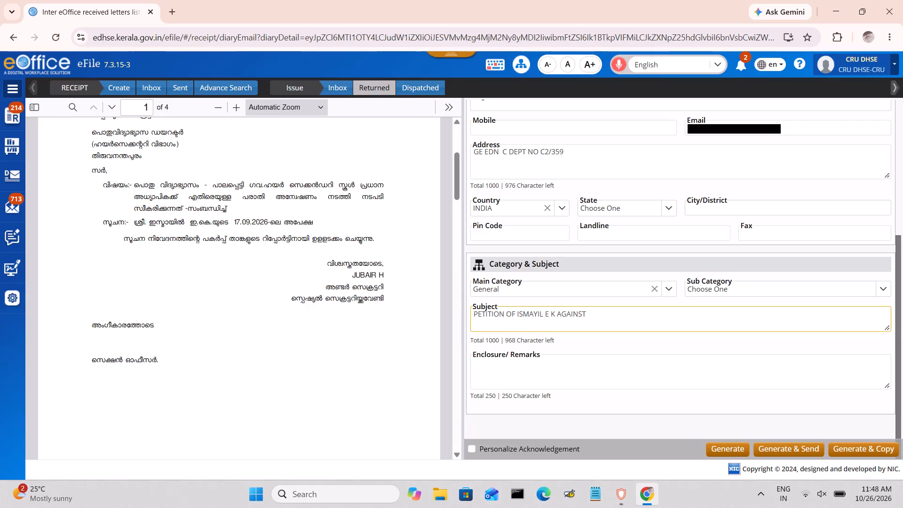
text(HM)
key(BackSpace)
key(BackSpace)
Complete the subject with the headmistress's name from the petition, "HM GHSS PALAPETTY -" and the copied reference "GE EDN C DEPT NO C2/359".
scroll(292, 270, down, 5)
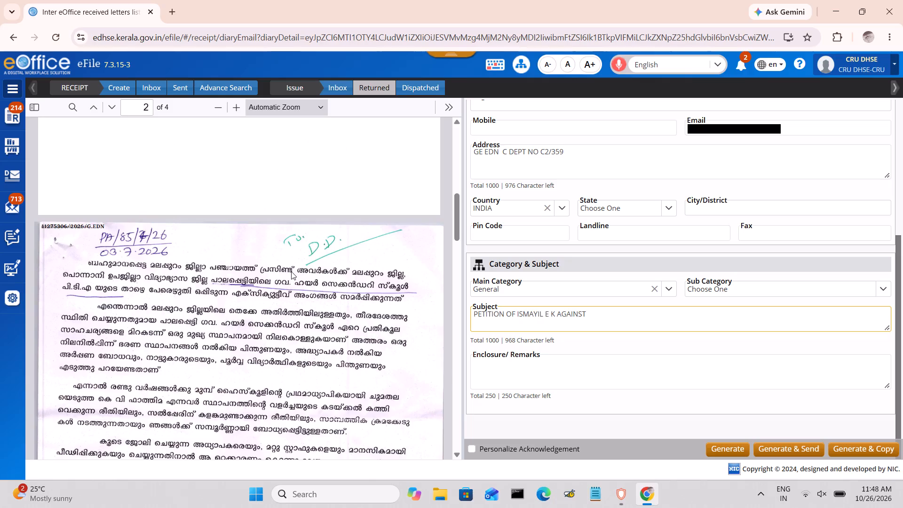
scroll(291, 271, down, 2)
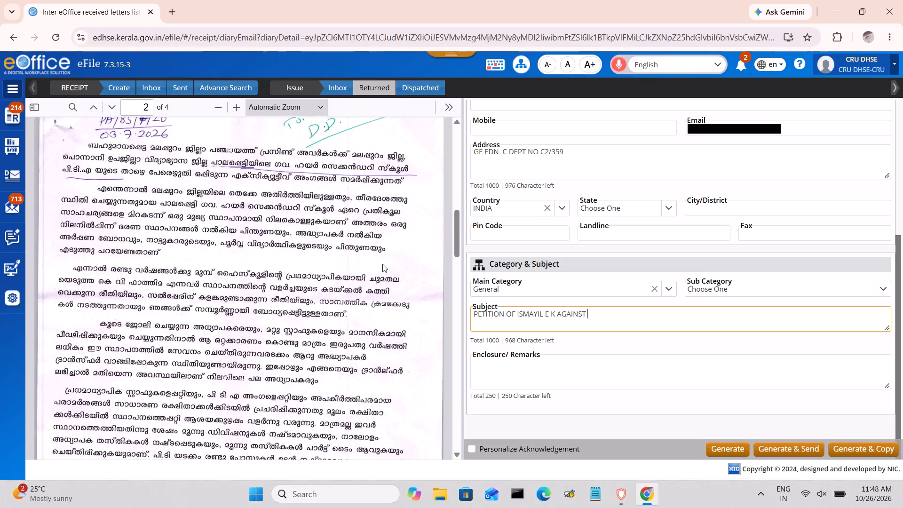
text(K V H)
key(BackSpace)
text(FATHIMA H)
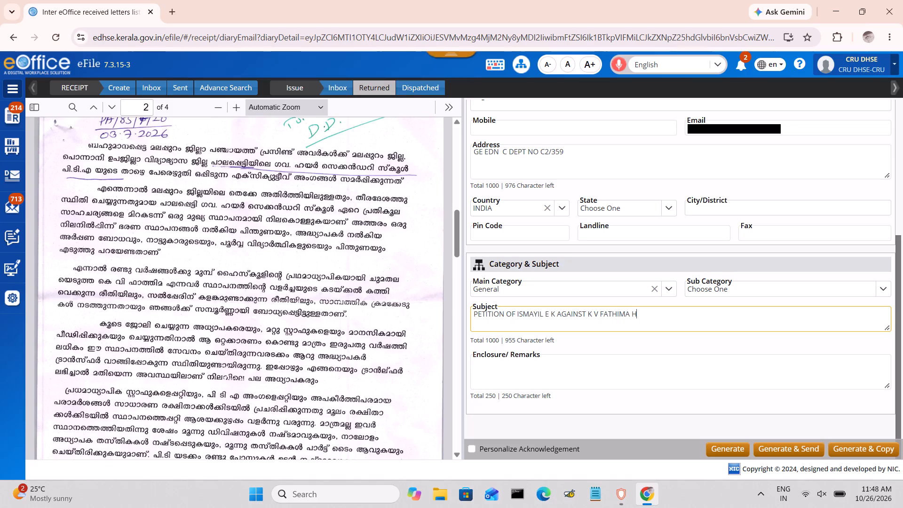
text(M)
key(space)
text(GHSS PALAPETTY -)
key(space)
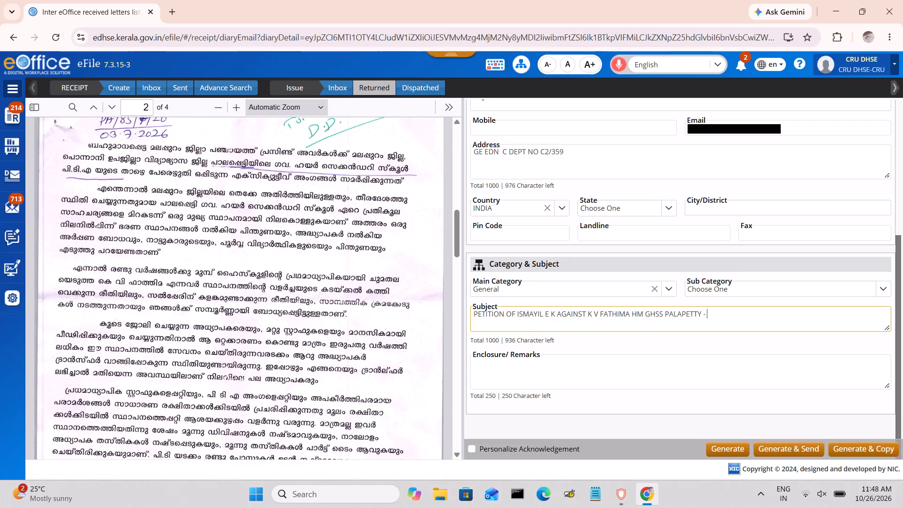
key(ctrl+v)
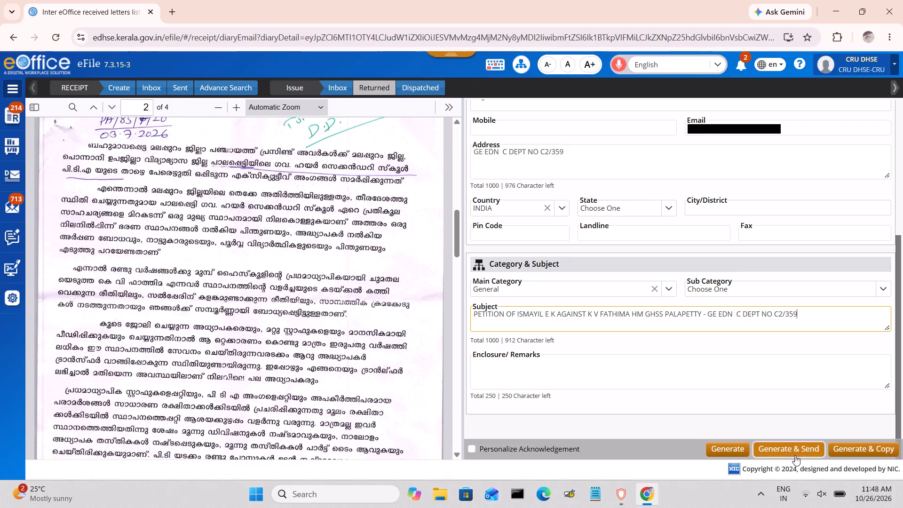
Generate the petition receipt and send it externally to "CRU DGE-CRU DGE-CRU-TAPAL DGE-dge2" in the GENERAL EDUCATION department.
click(793, 451)
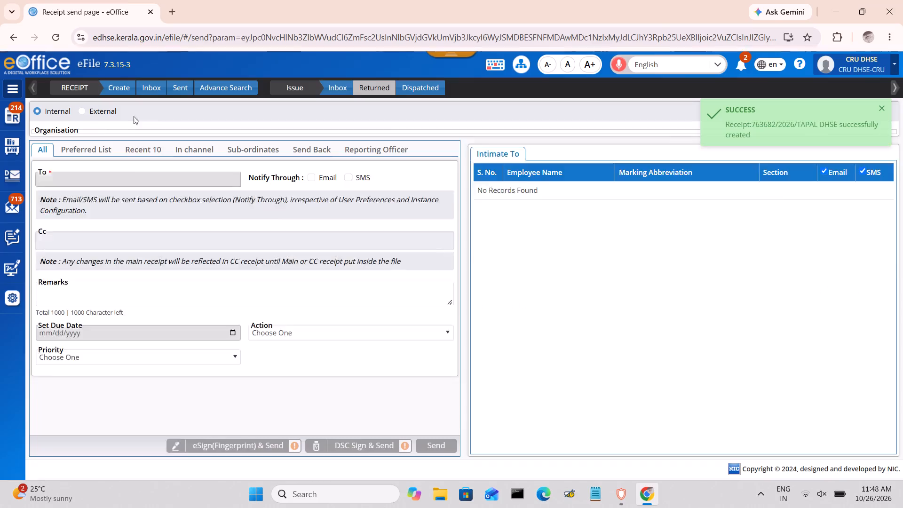
click(89, 111)
click(96, 113)
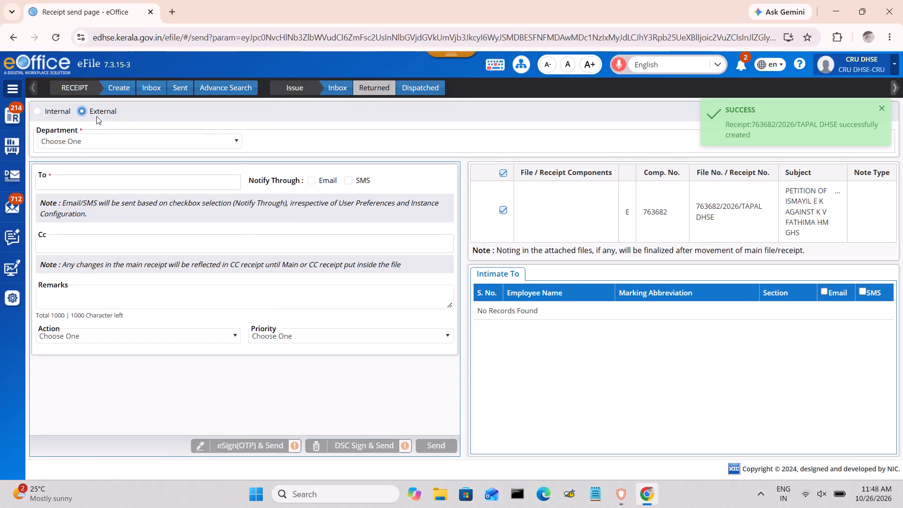
click(89, 143)
click(92, 393)
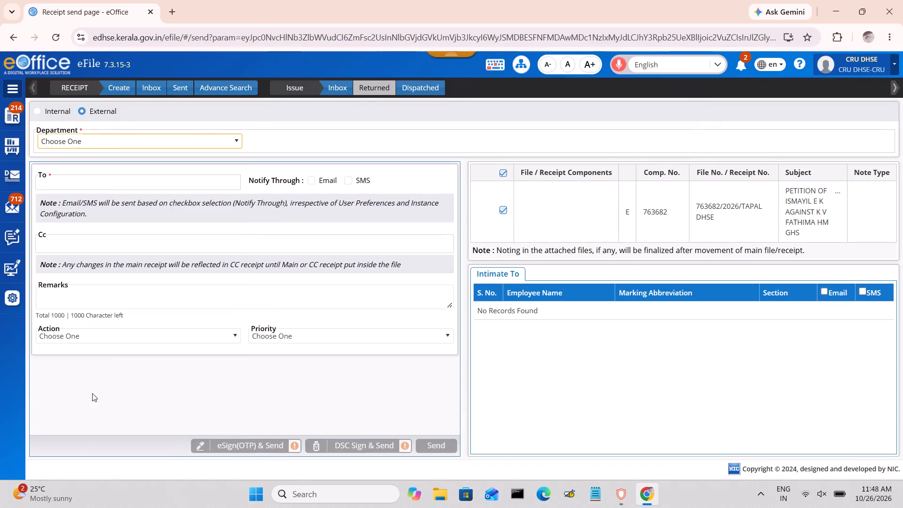
click(92, 185)
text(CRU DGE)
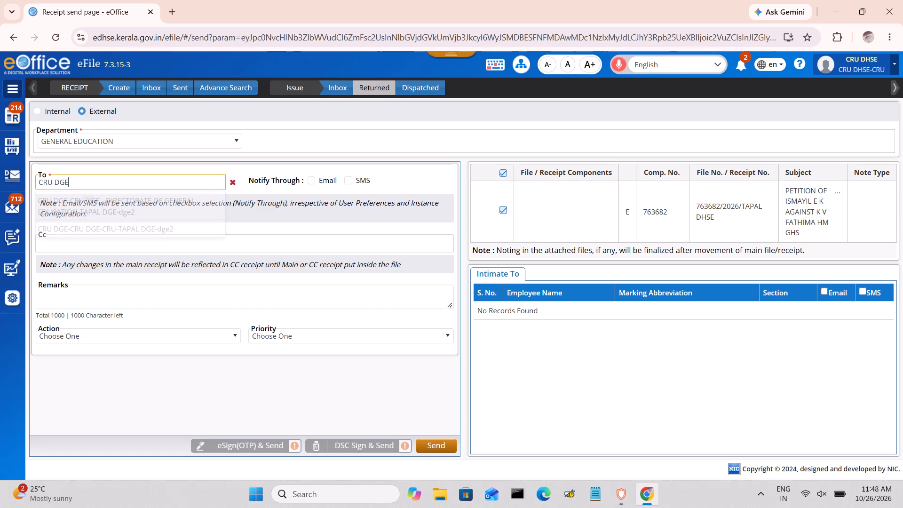
click(84, 228)
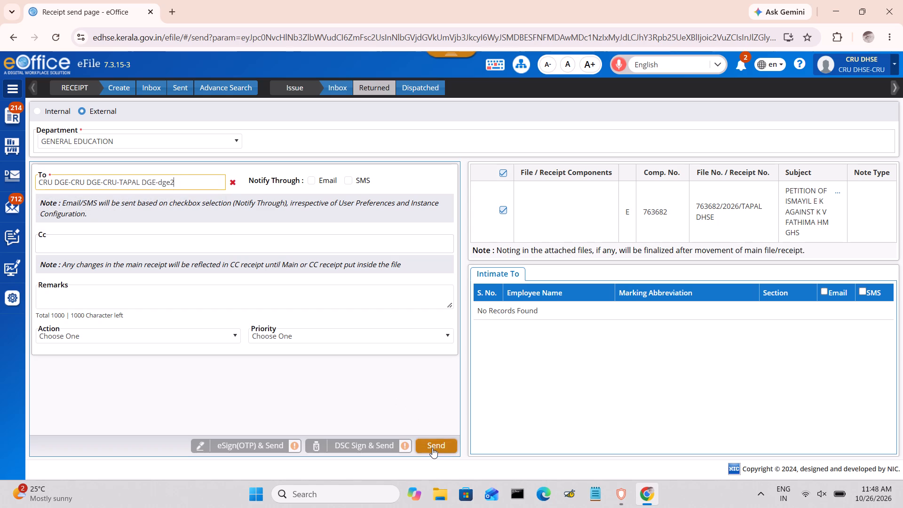
click(433, 448)
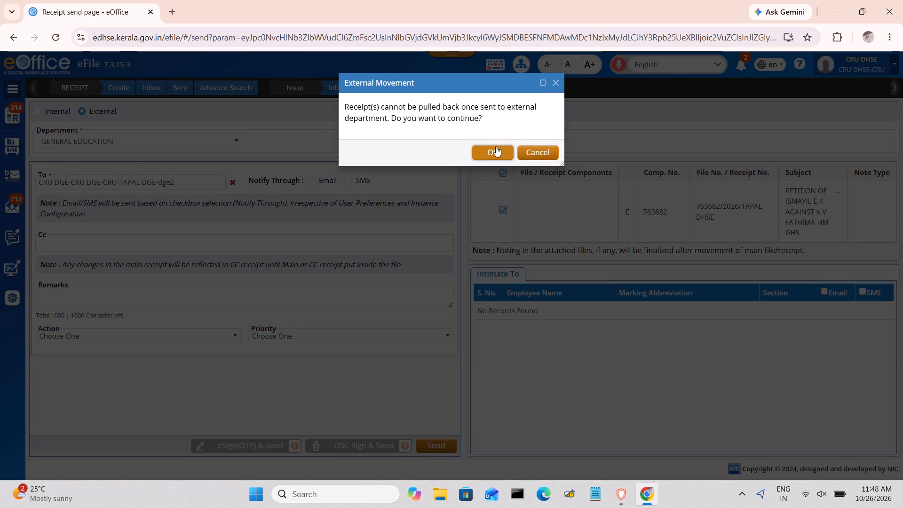
click(495, 149)
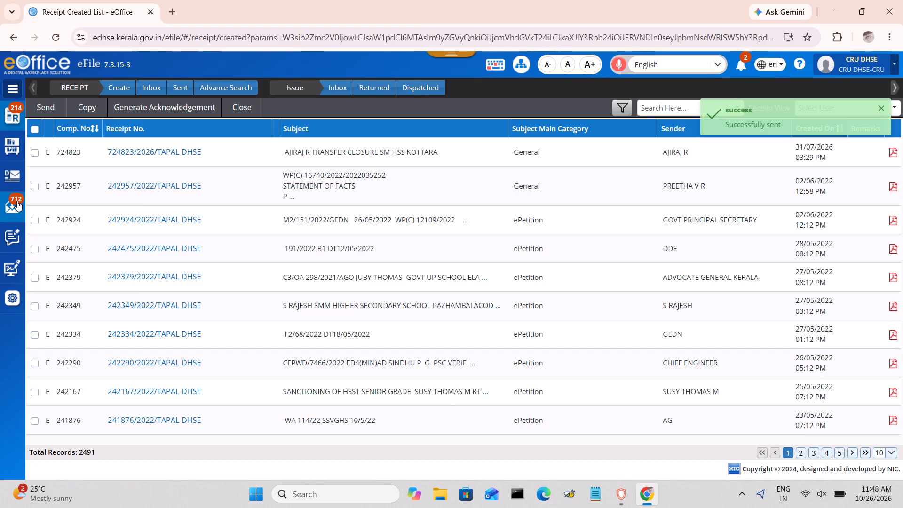
From the inter-eOffice received letters, sequence the received document of DIS/3882342/2026 and start diarising it.
click(17, 201)
click(71, 251)
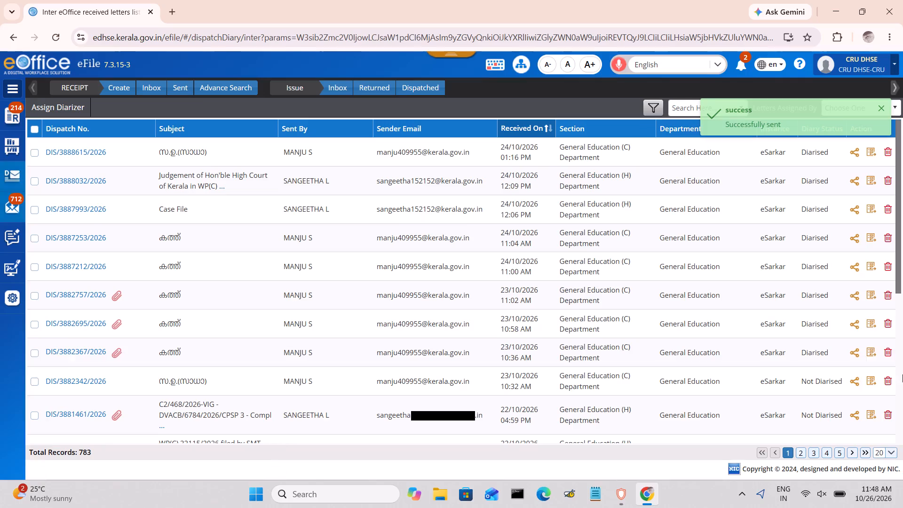
click(871, 380)
click(59, 155)
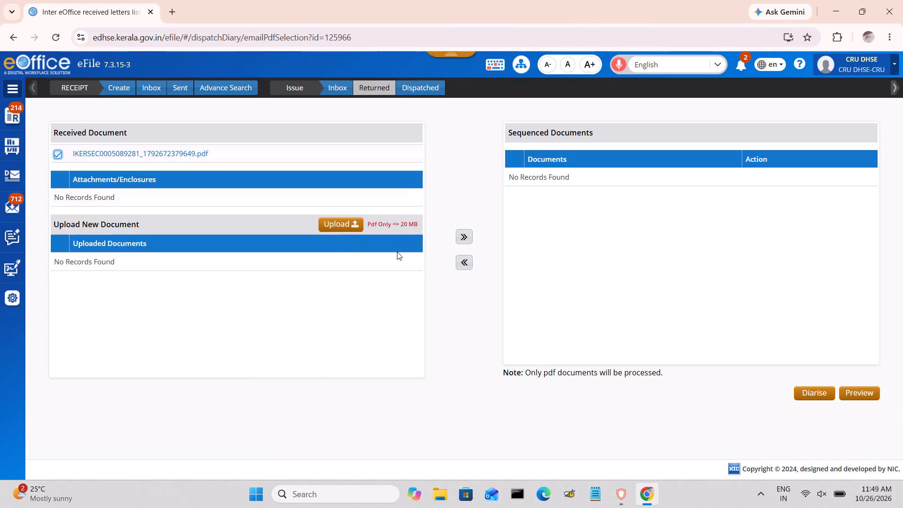
click(469, 232)
click(804, 391)
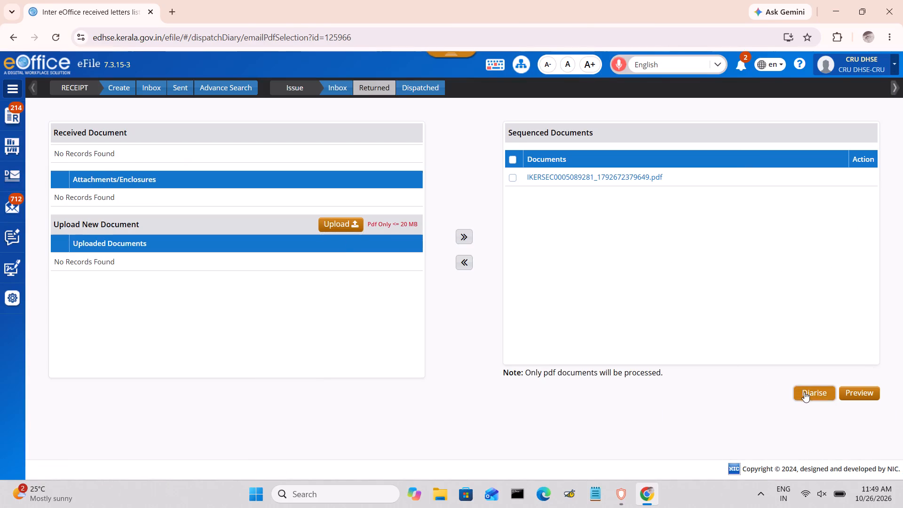
Enter "GE EDN C DEPT NO 8568" as the contact address and copy that text for reuse.
click(546, 371)
key(ctrl+v)
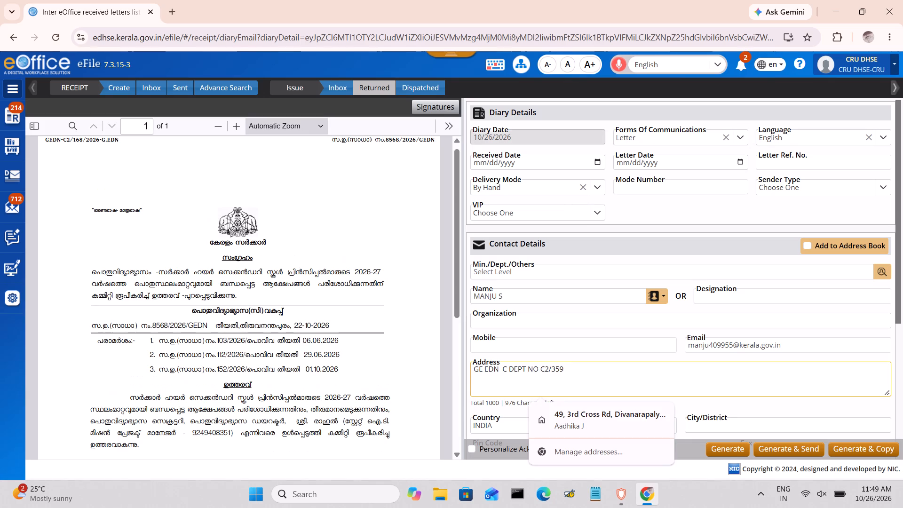
key(BackSpace)
key(BackSpace)
key(BackSpace)
key(BackSpace)
key(BackSpace)
key(BackSpace)
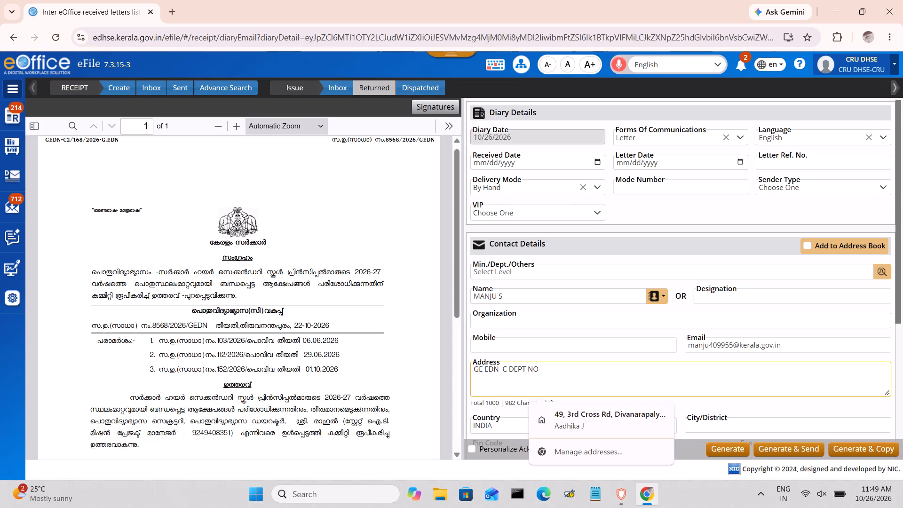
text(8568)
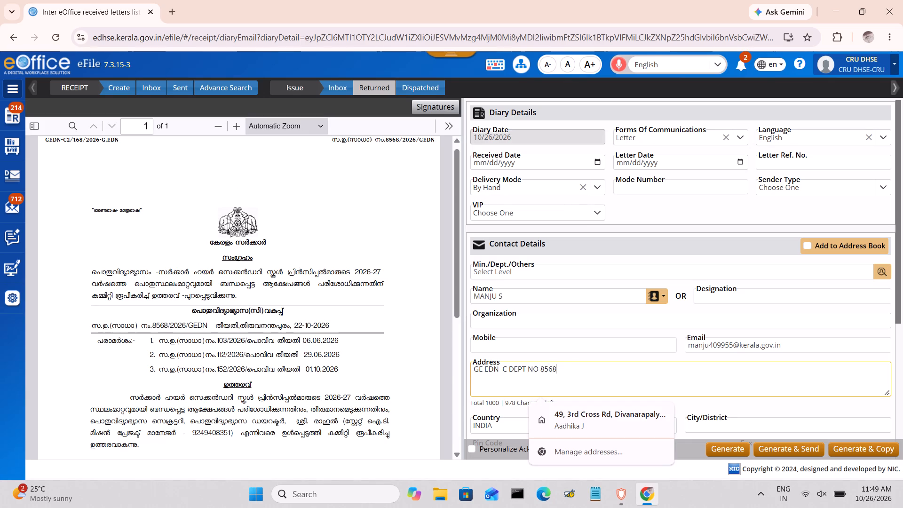
drag(560, 366, 548, 367)
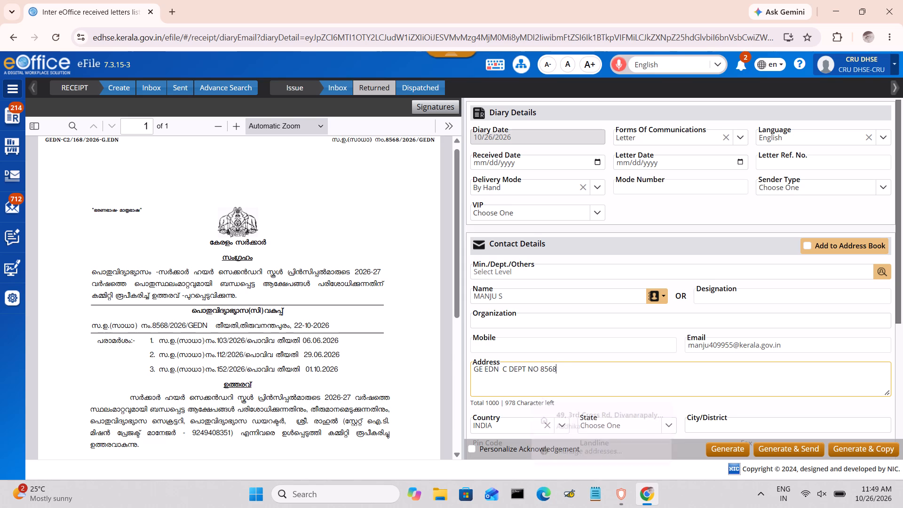
drag(548, 367, 447, 371)
key(ctrl+c)
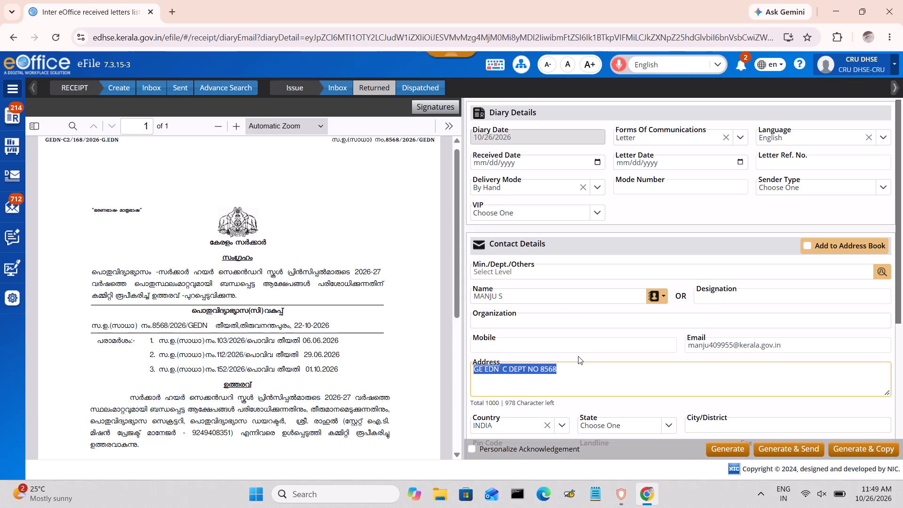
Set the main category to General and replace the subject with "PRL PROMOTION COMMITTEE - GE EDN C DEPT NO 8568".
scroll(578, 356, down, 4)
click(481, 290)
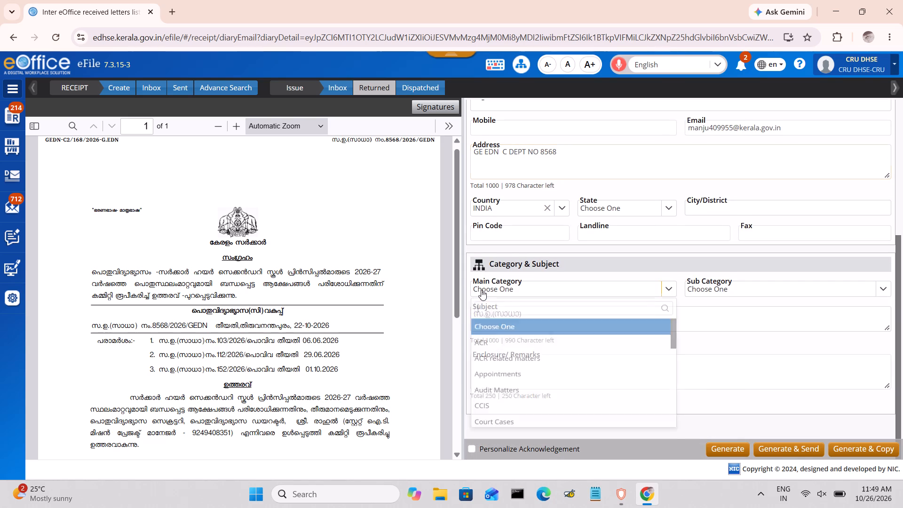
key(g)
click(504, 330)
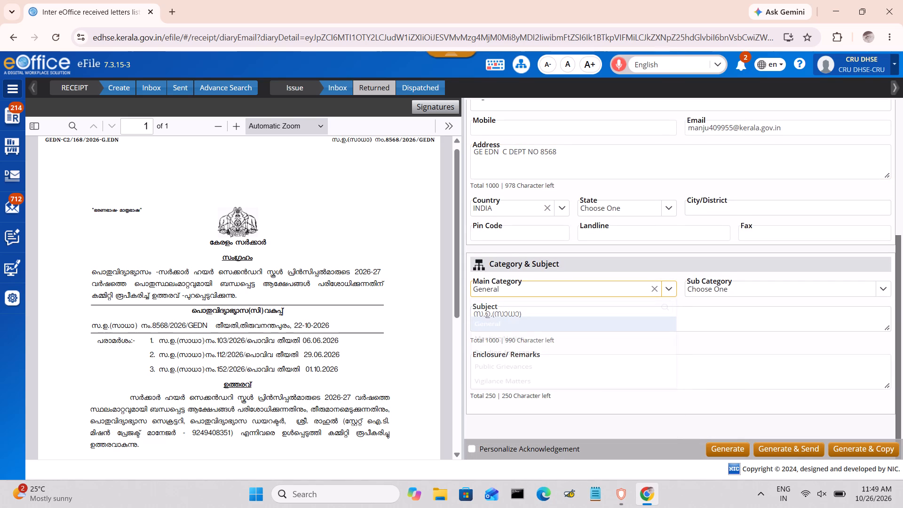
drag(536, 310, 380, 314)
key(BackSpace)
key(BackSpace)
key(BackSpace)
key(BackSpace)
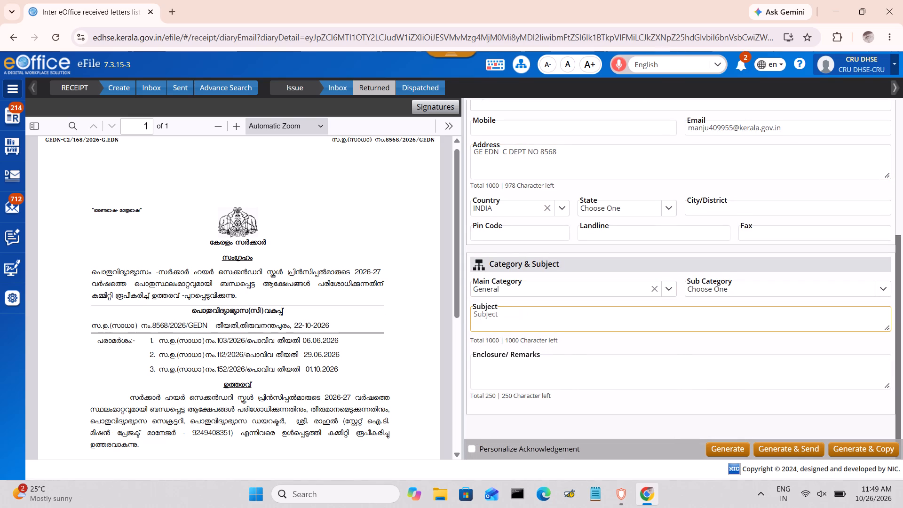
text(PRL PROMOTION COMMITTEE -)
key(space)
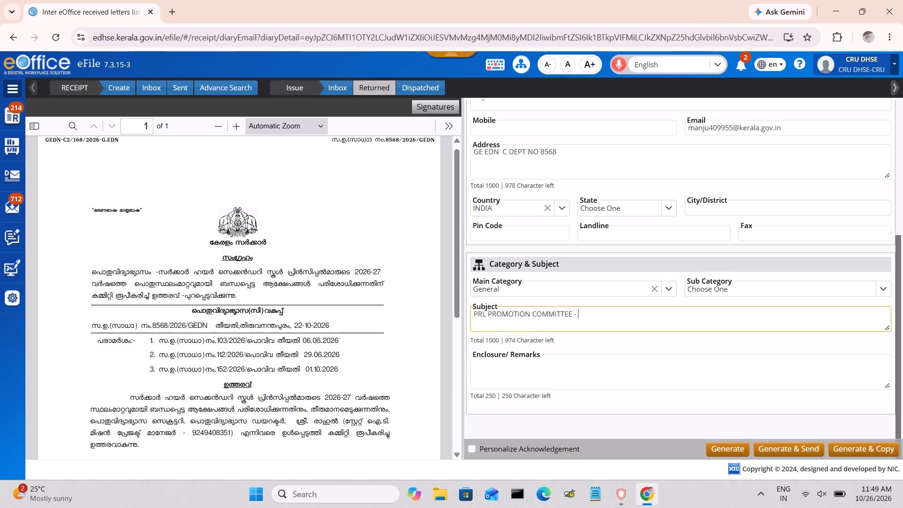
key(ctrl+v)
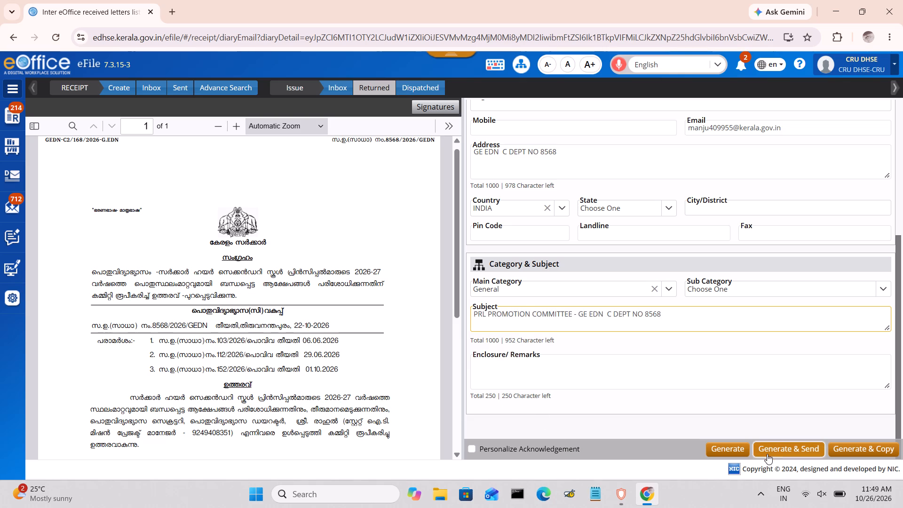
Generate the promotion committee receipt and send it internally to the JS (AD D) DHSE in ADMINISTRATION ( D ) DHSE.
click(766, 454)
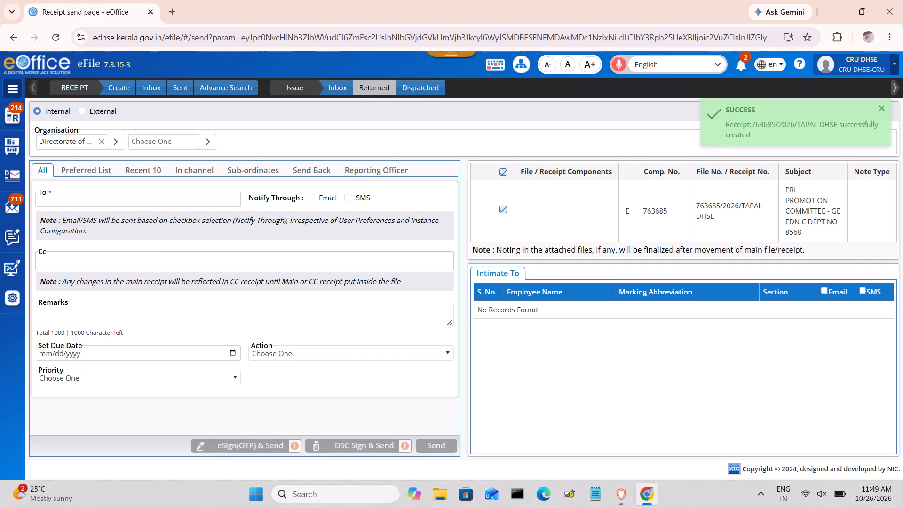
click(163, 198)
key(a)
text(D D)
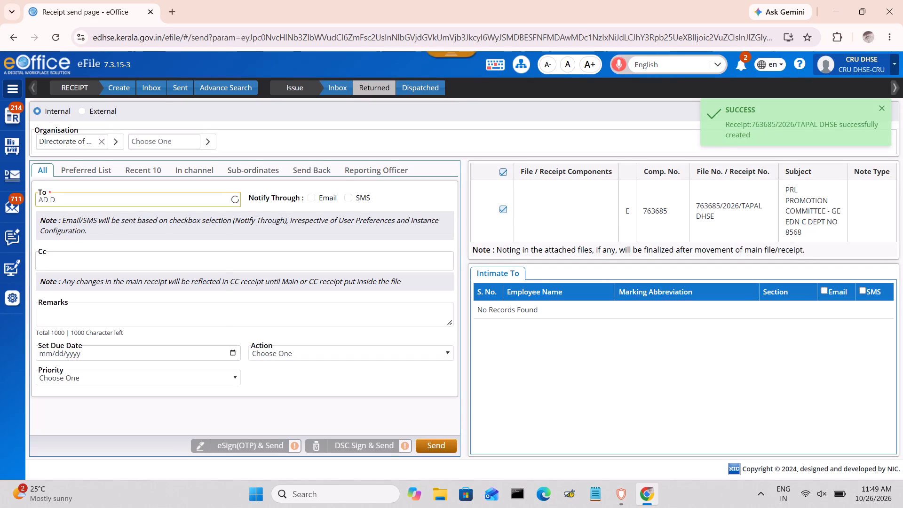
click(80, 278)
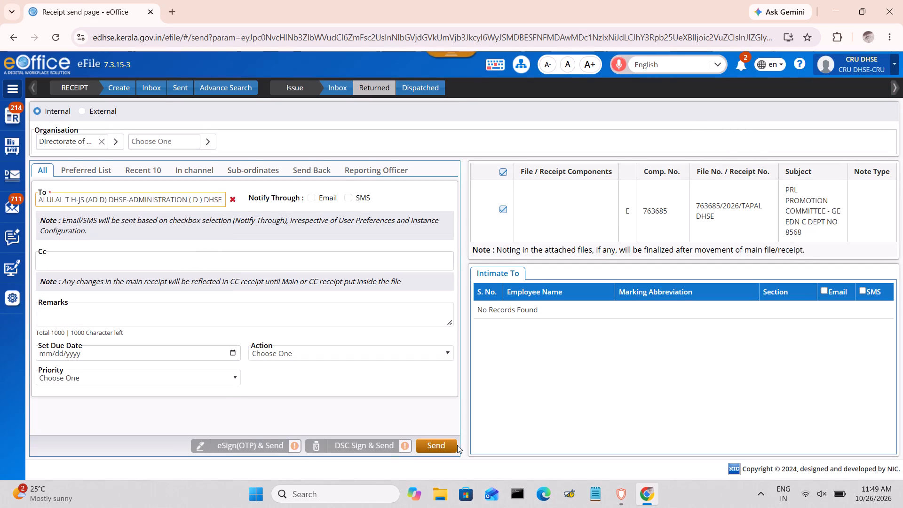
click(450, 443)
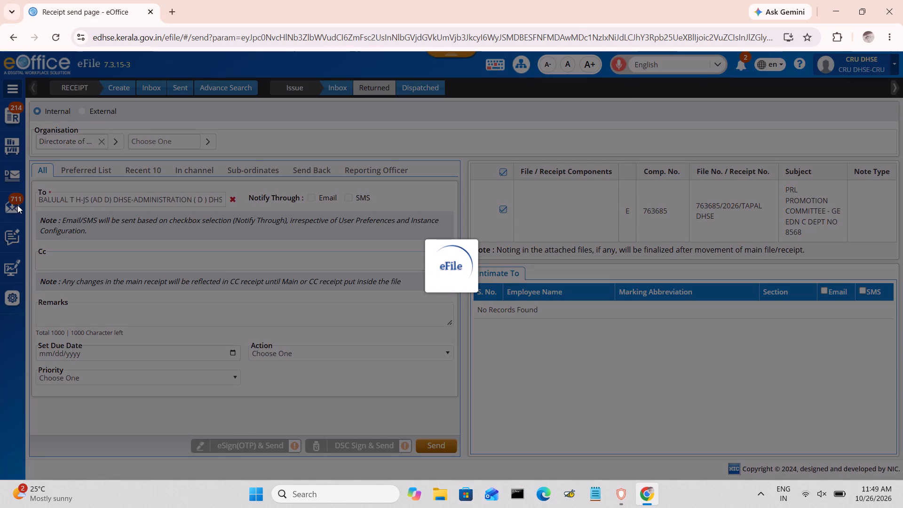
From the inter-eOffice received letters, sequence the document and attachment of DIS/3881461/2026 and start diarising them as one receipt.
click(15, 204)
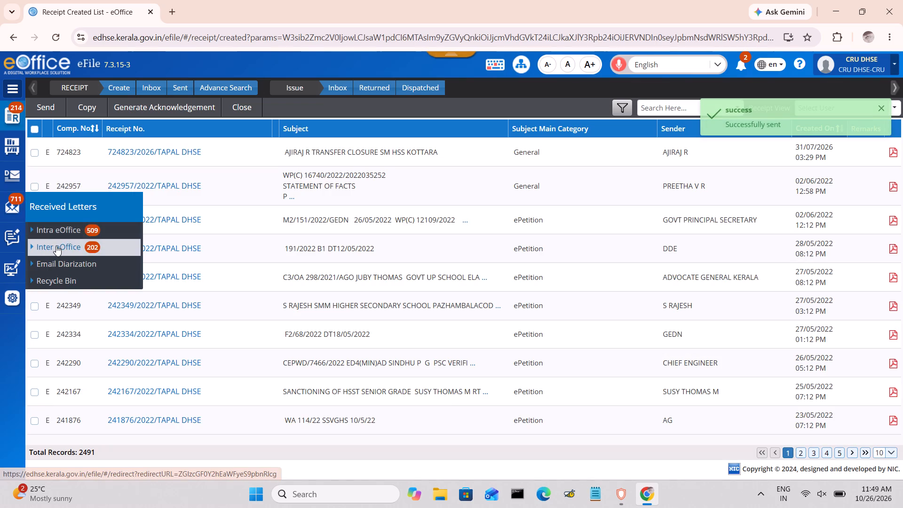
click(56, 246)
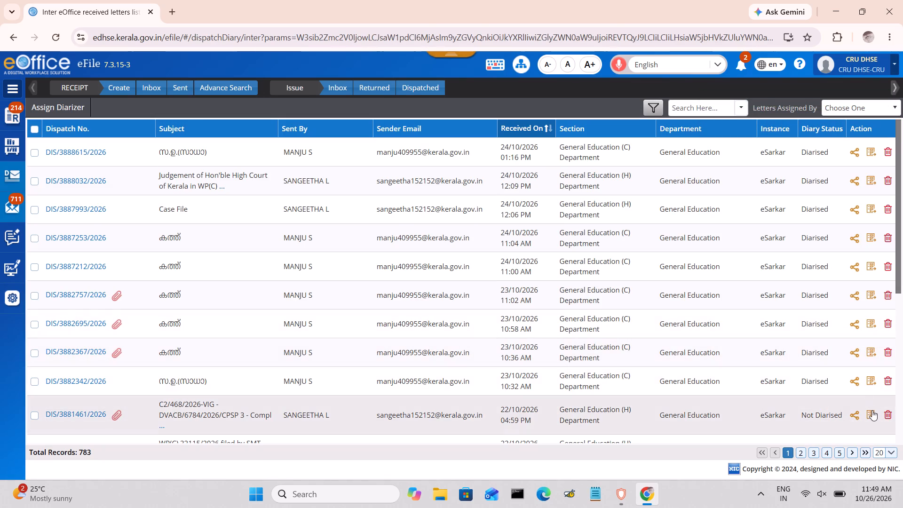
click(873, 414)
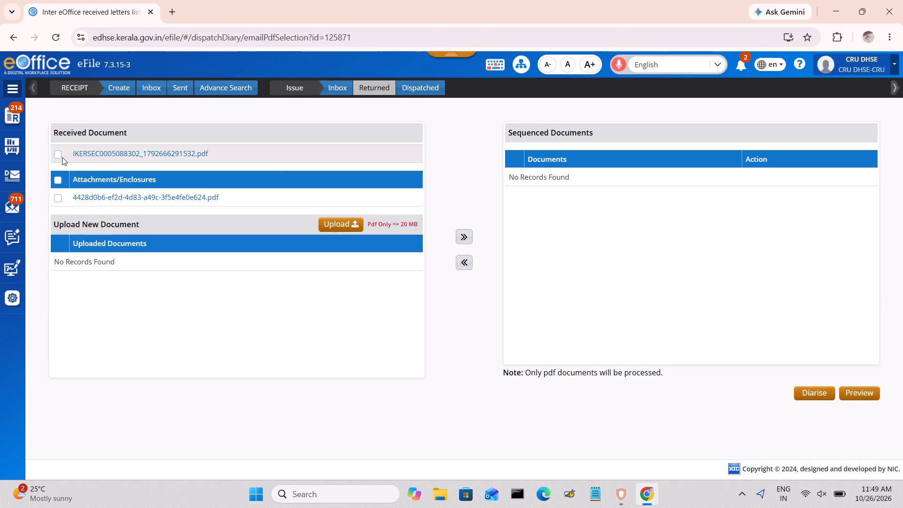
click(59, 157)
click(58, 197)
click(464, 232)
click(831, 389)
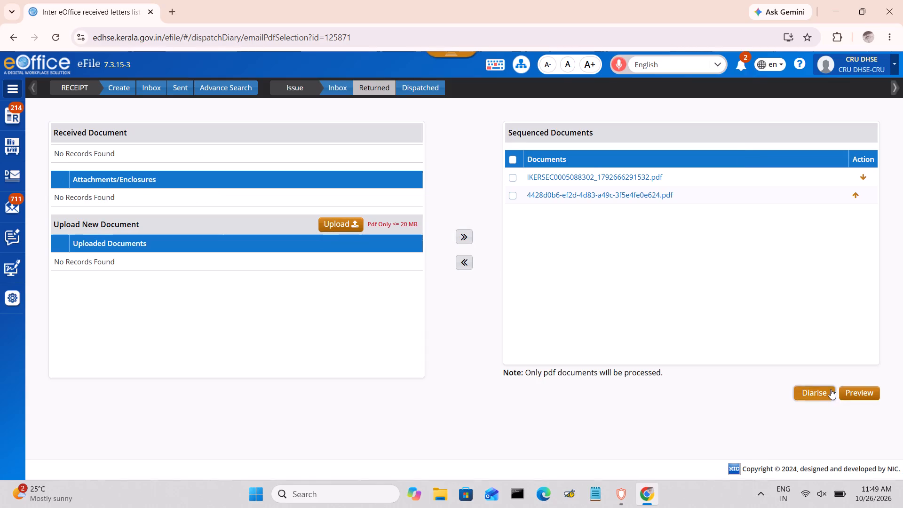
click(545, 388)
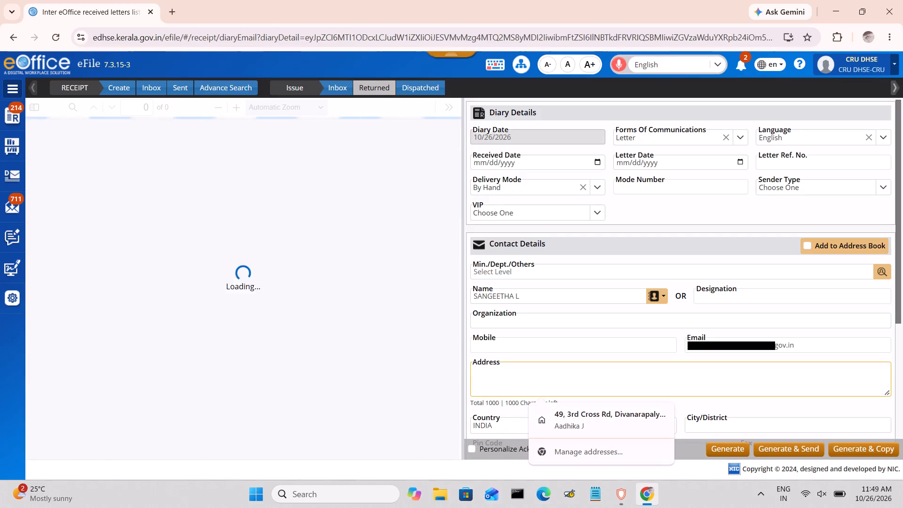
key(ctrl+c)
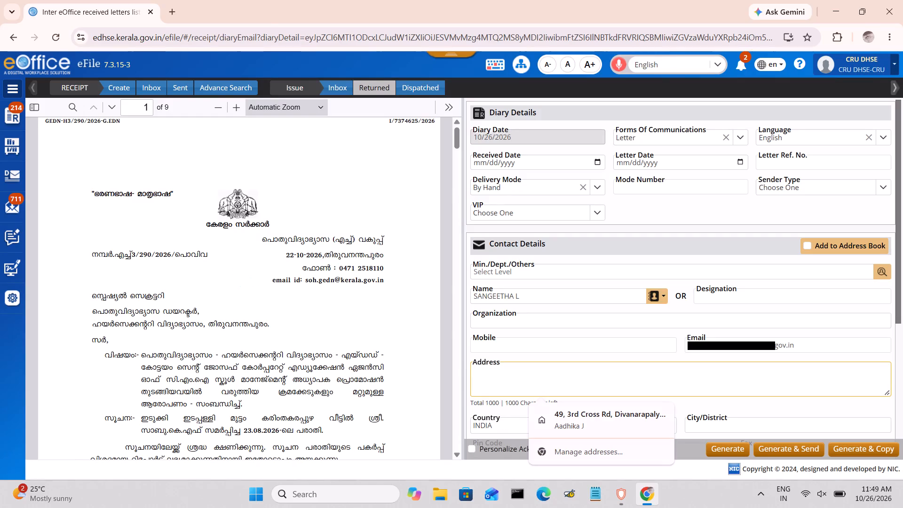
click(545, 388)
key(ctrl+v)
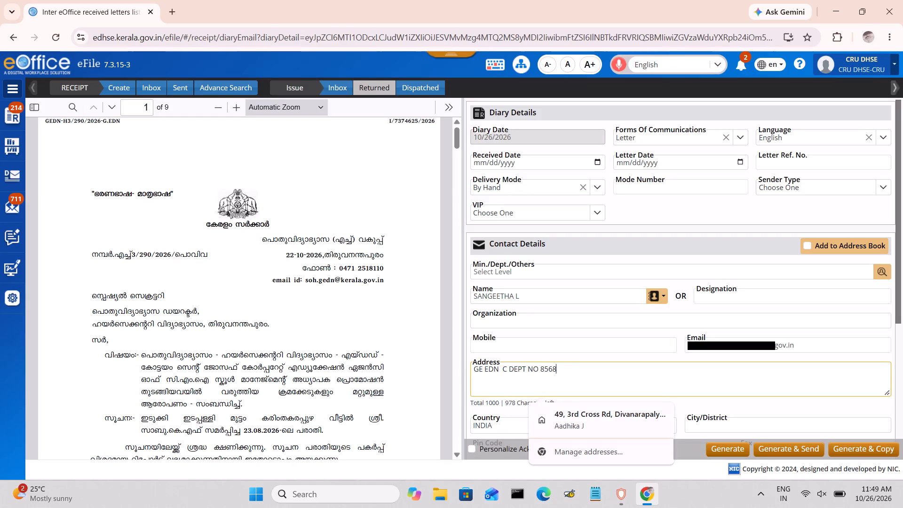
click(505, 369)
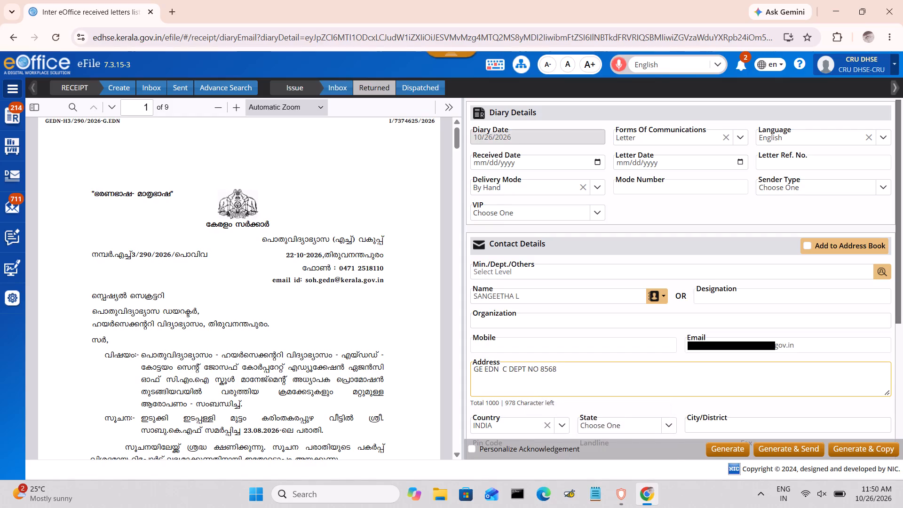
key(BackSpace)
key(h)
click(555, 368)
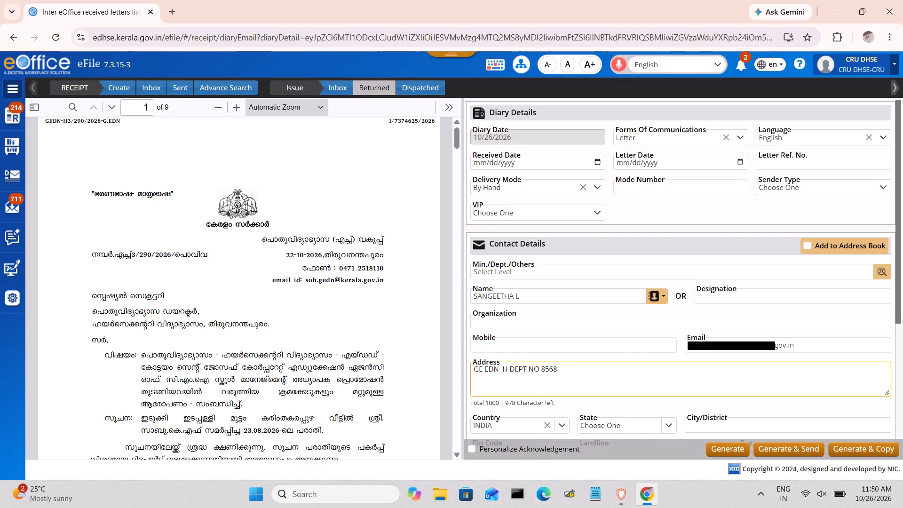
click(558, 369)
key(BackSpace)
key(BackSpace)
key(BackSpace)
key(BackSpace)
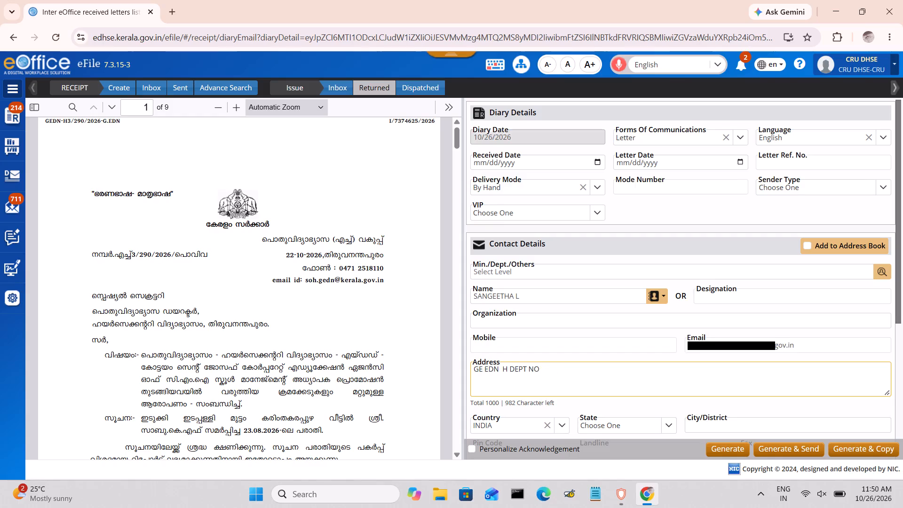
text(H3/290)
drag(570, 366, 464, 373)
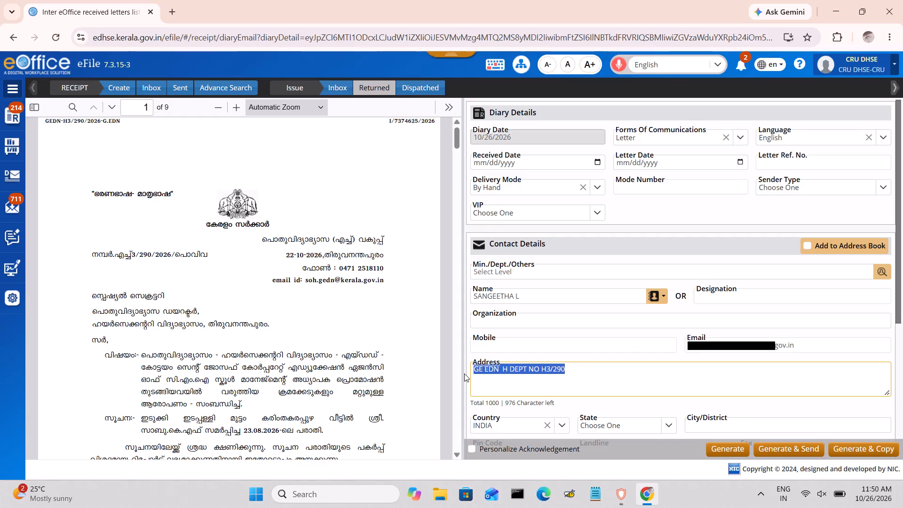
key(ctrl+c)
Read through the letter and its attached vigilance correspondence and complaint to identify the matter and the responsible section.
scroll(312, 392, down, 8)
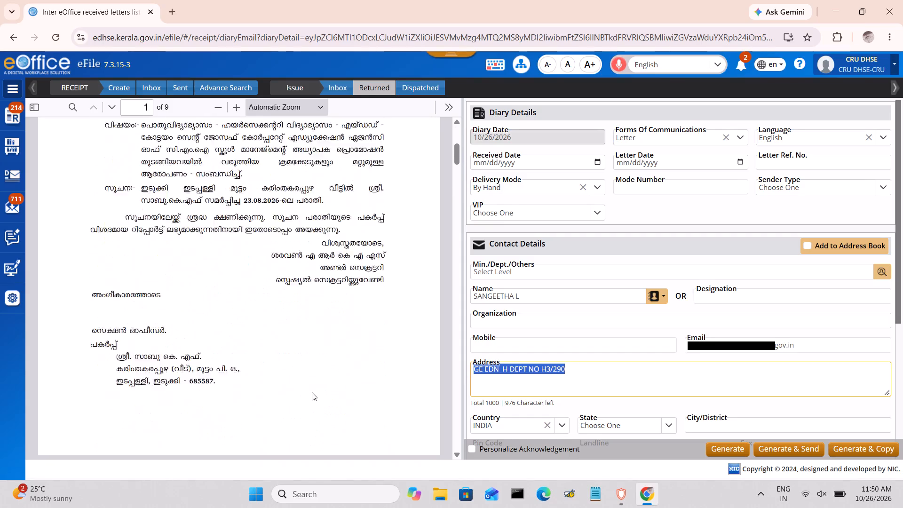
scroll(312, 392, down, 3)
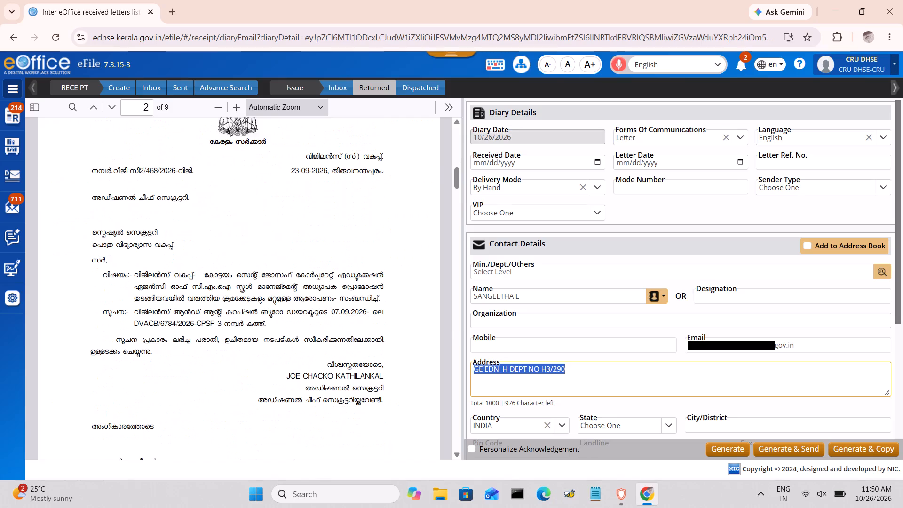
scroll(312, 392, down, 2)
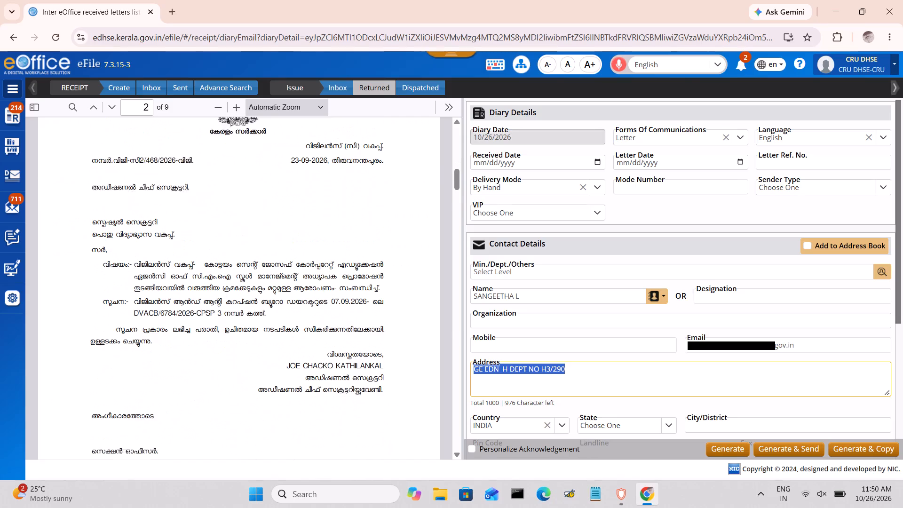
scroll(312, 392, down, 8)
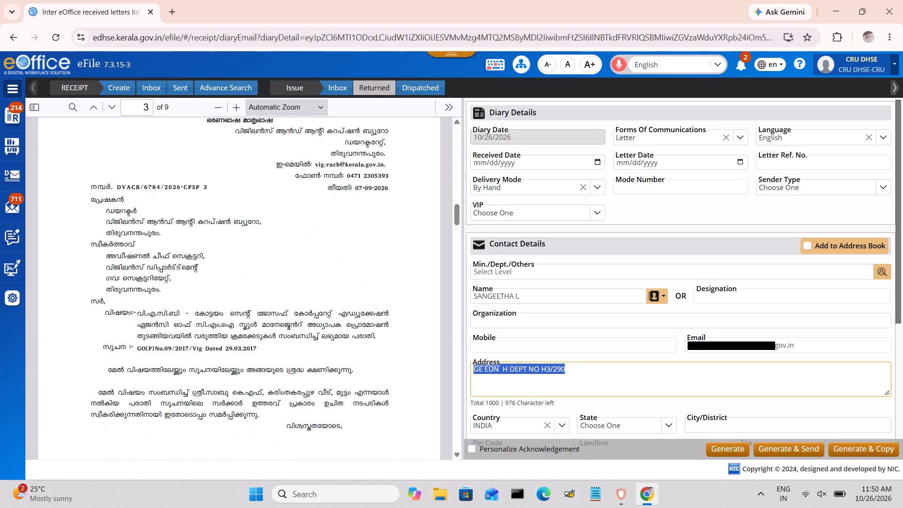
scroll(312, 392, down, 7)
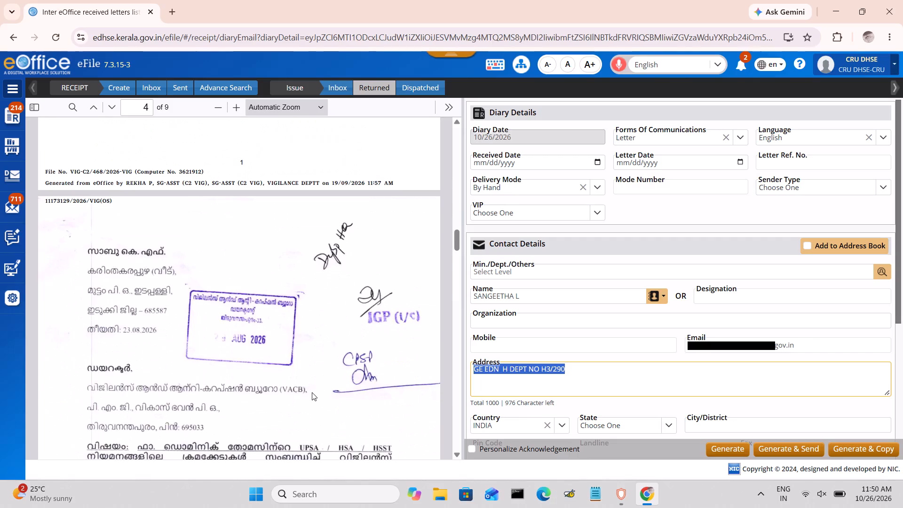
scroll(312, 392, down, 2)
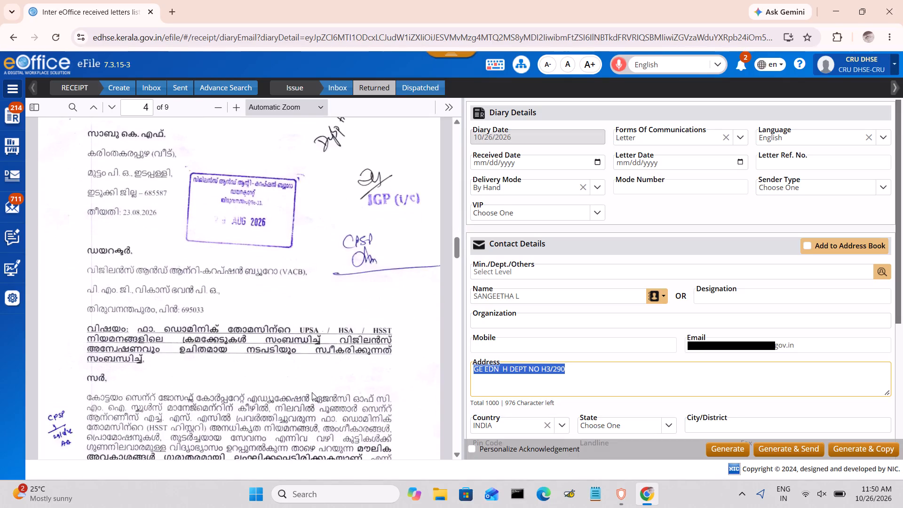
scroll(312, 392, down, 1)
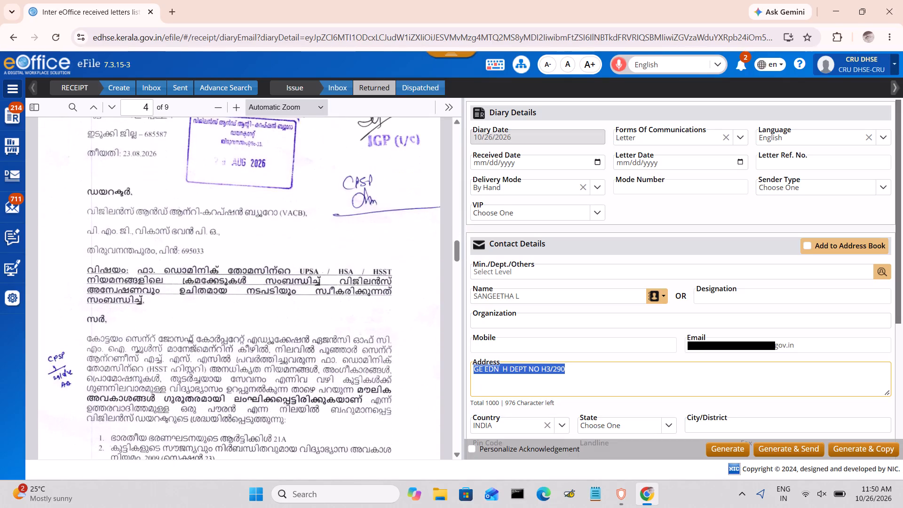
scroll(312, 392, up, 2)
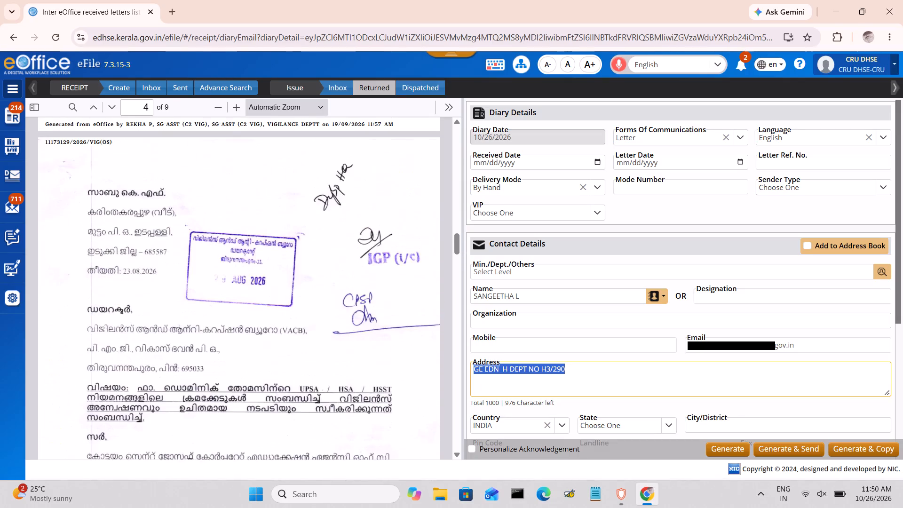
scroll(337, 357, up, 17)
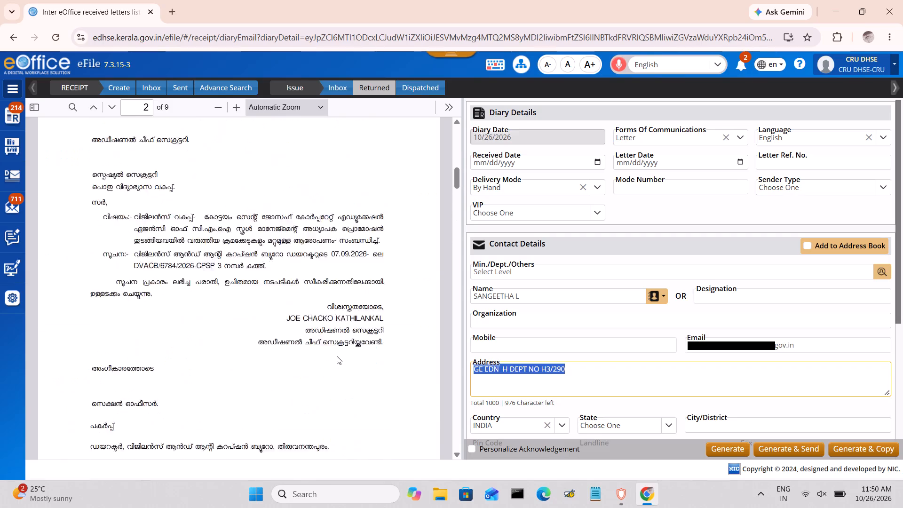
scroll(337, 356, up, 16)
scroll(337, 356, down, 2)
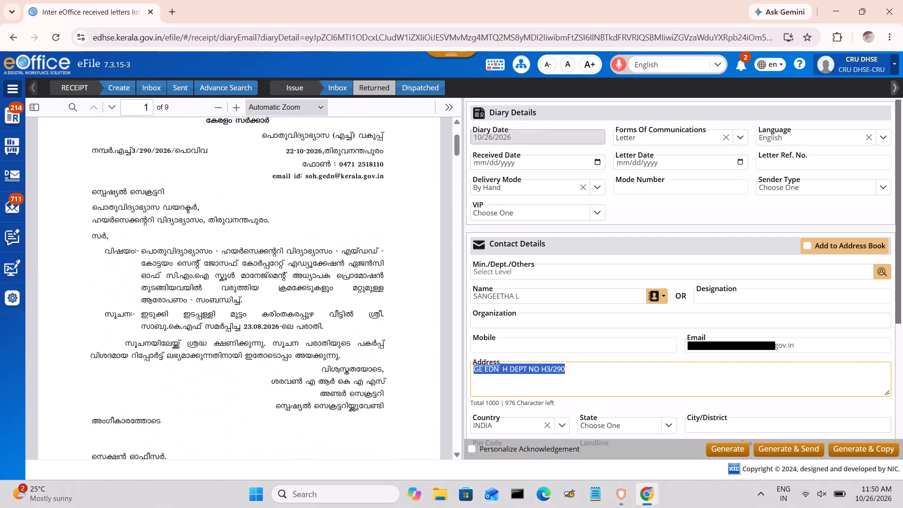
Set the main category to General and append "- GE EDN H DEPT NO H3/290" to the existing subject.
scroll(580, 384, down, 4)
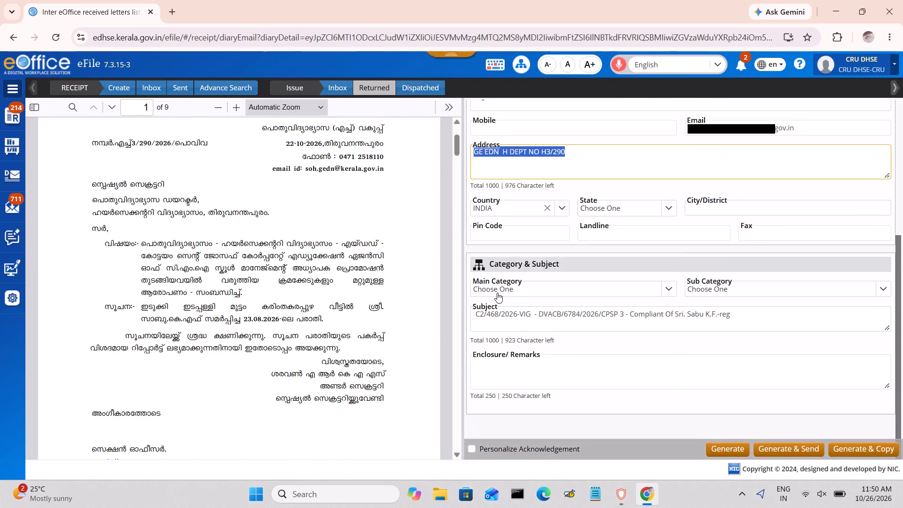
click(489, 288)
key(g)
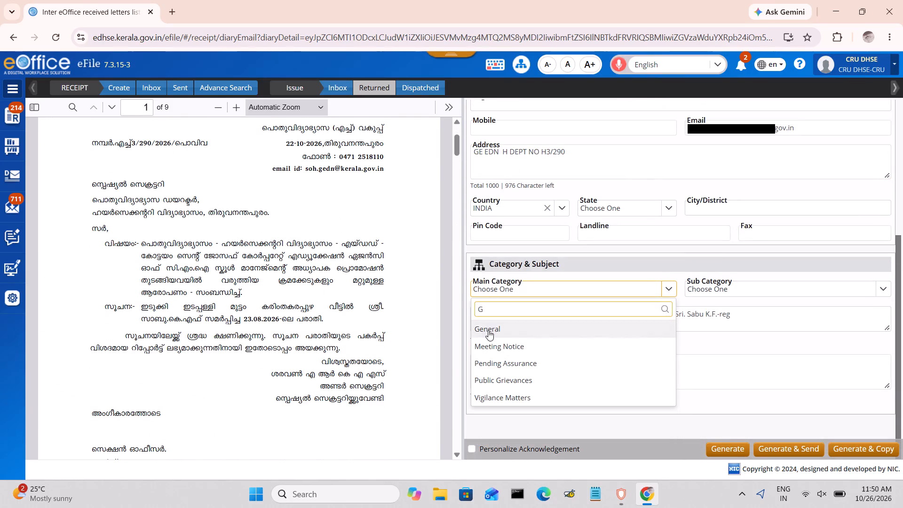
click(488, 331)
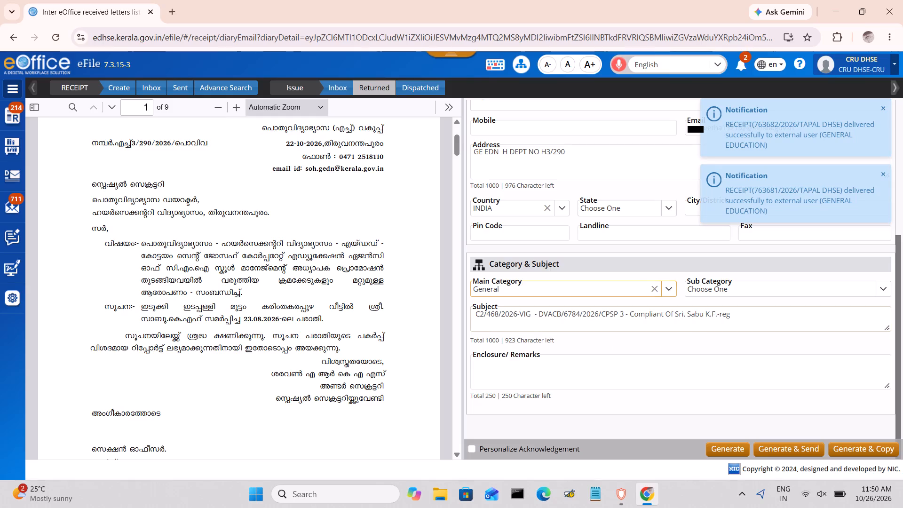
click(737, 315)
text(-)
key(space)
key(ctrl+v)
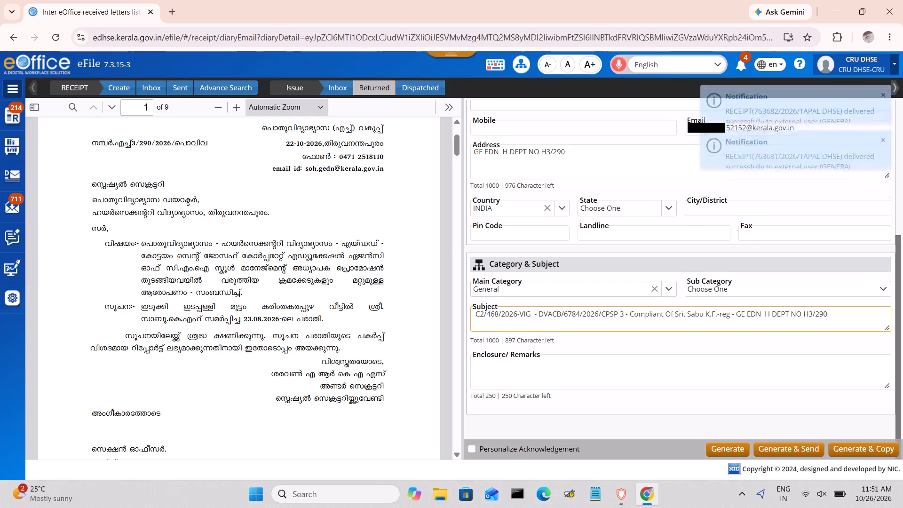
Generate the vigilance complaint receipt and send it internally to the JS(ACD B) DHSE in ACADEMIC ( B ) DHSE.
click(792, 444)
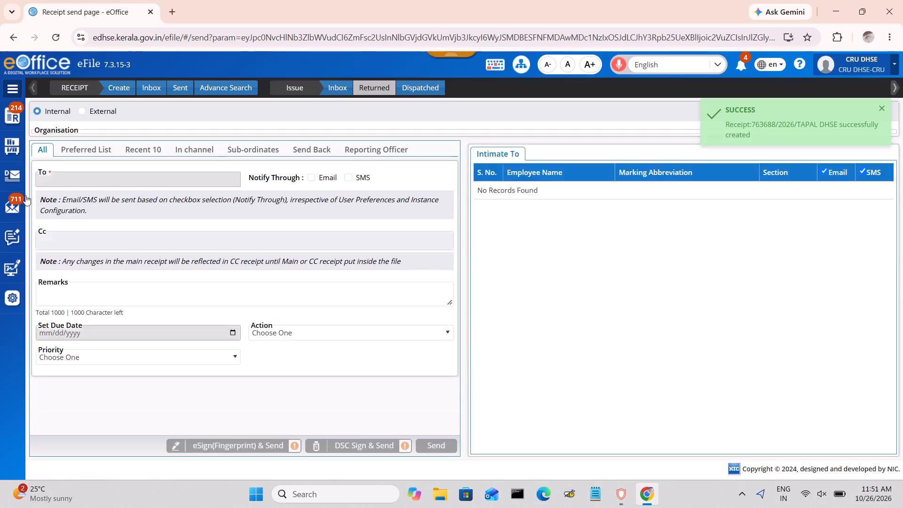
click(108, 197)
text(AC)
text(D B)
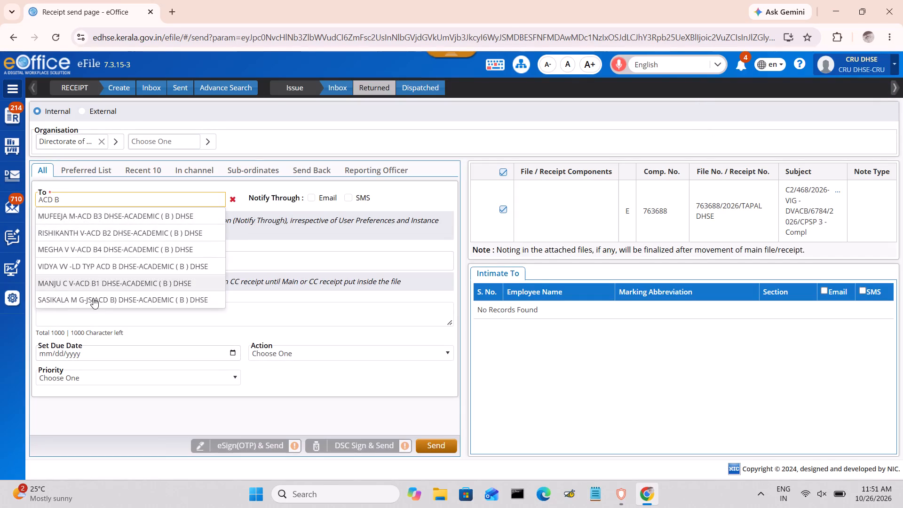
click(93, 298)
click(424, 442)
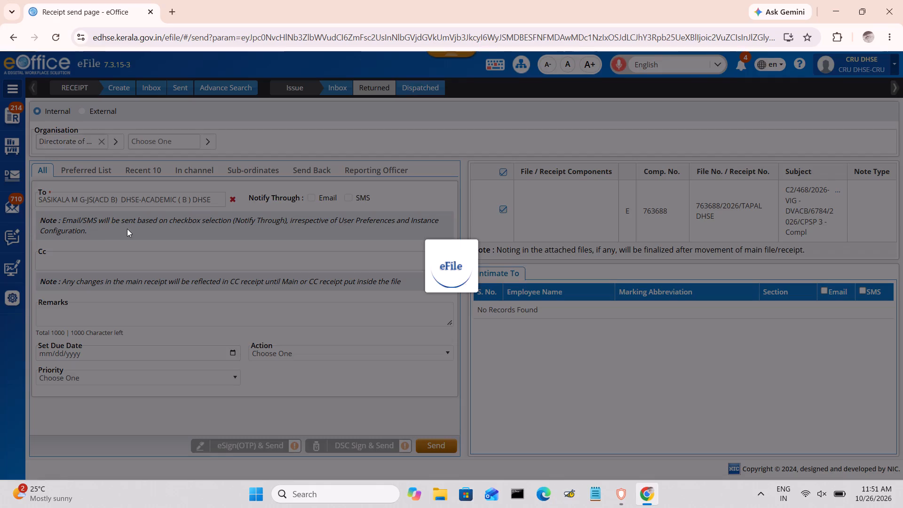
From the inter-eOffice received letters, sequence the received document of DIS/3881423/2026 and start diarising it.
click(16, 203)
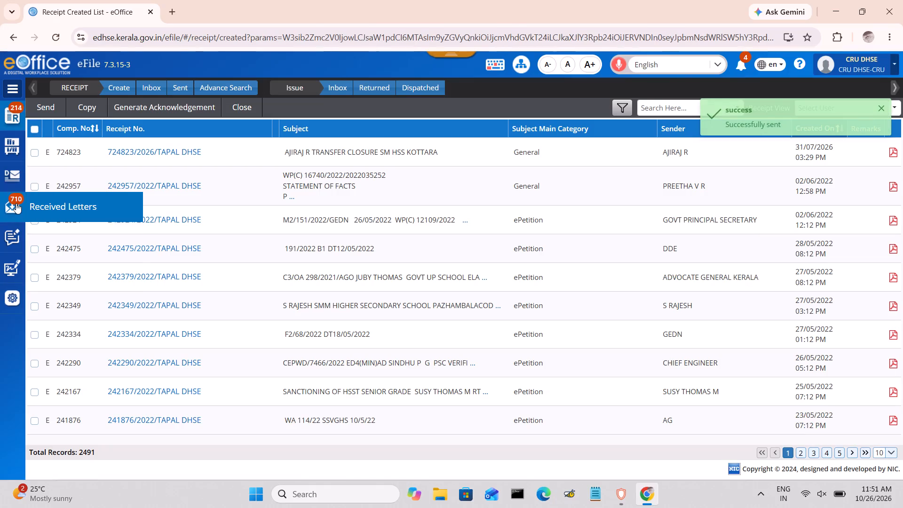
click(49, 250)
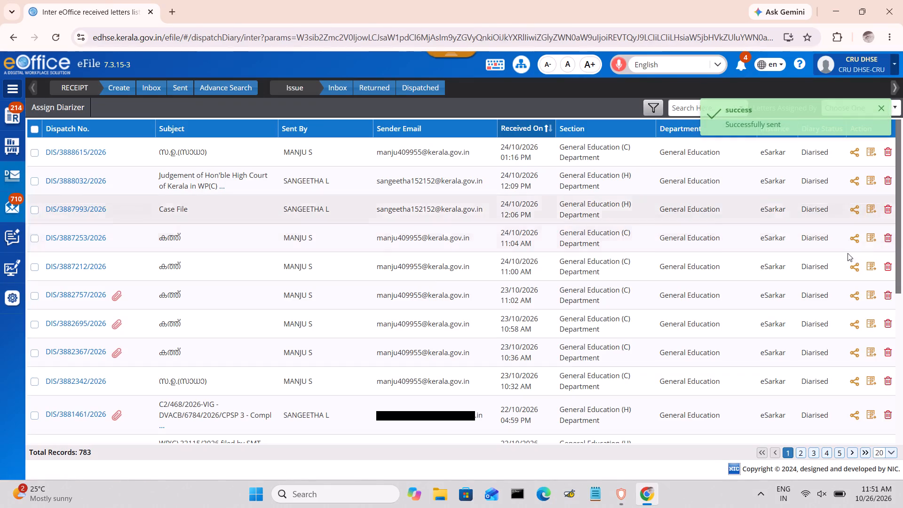
scroll(794, 299, down, 2)
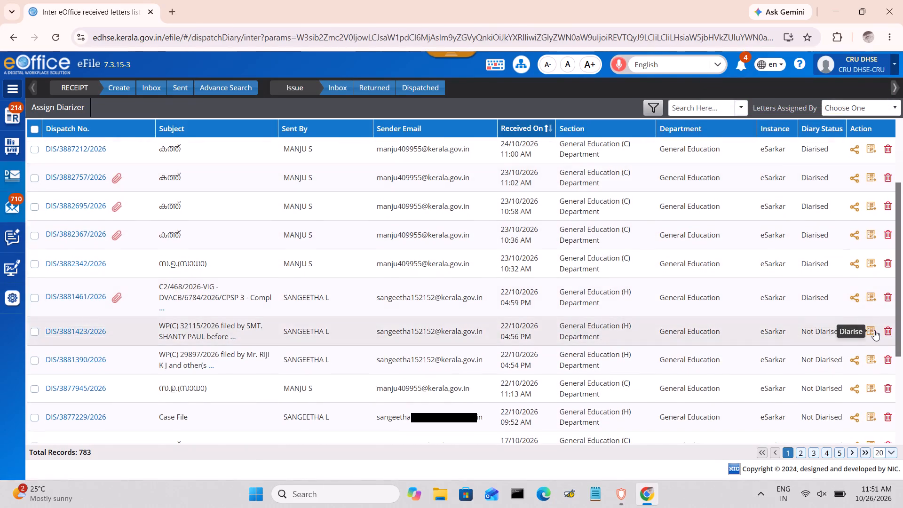
click(875, 331)
click(61, 151)
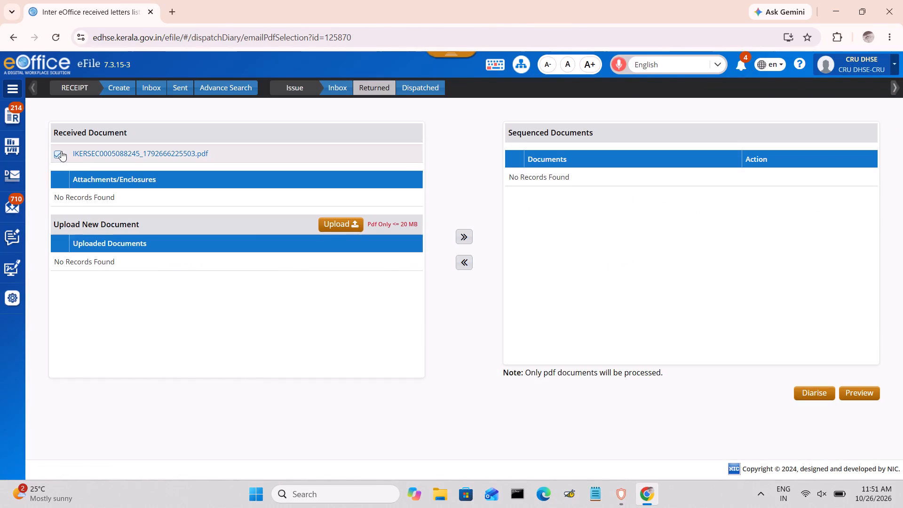
click(473, 234)
click(469, 234)
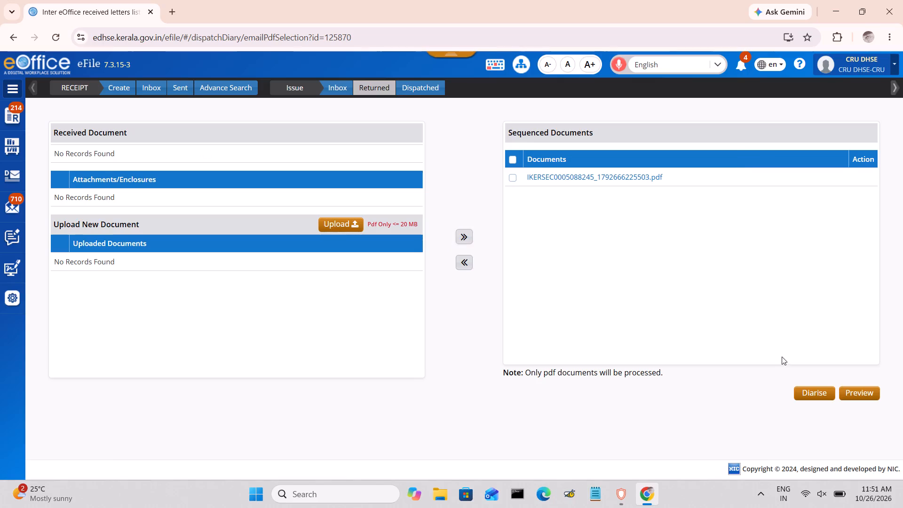
click(808, 393)
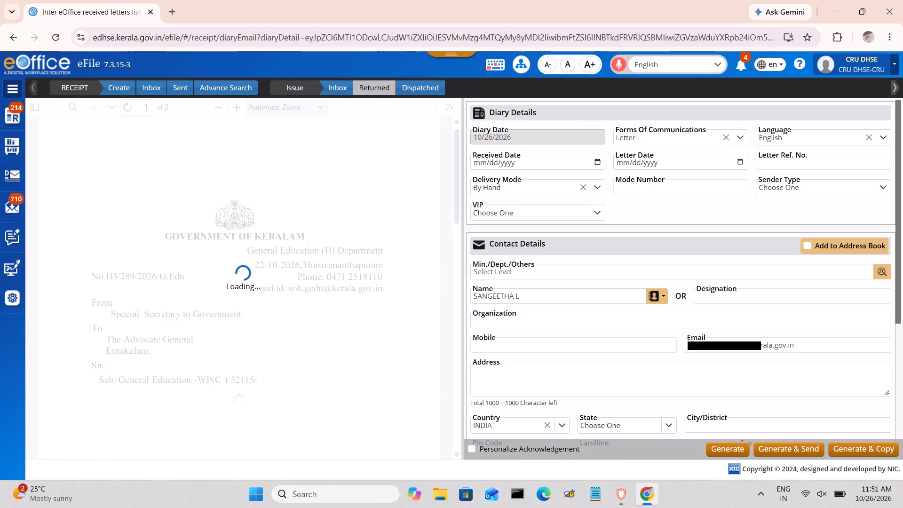
click(565, 387)
key(ctrl+v)
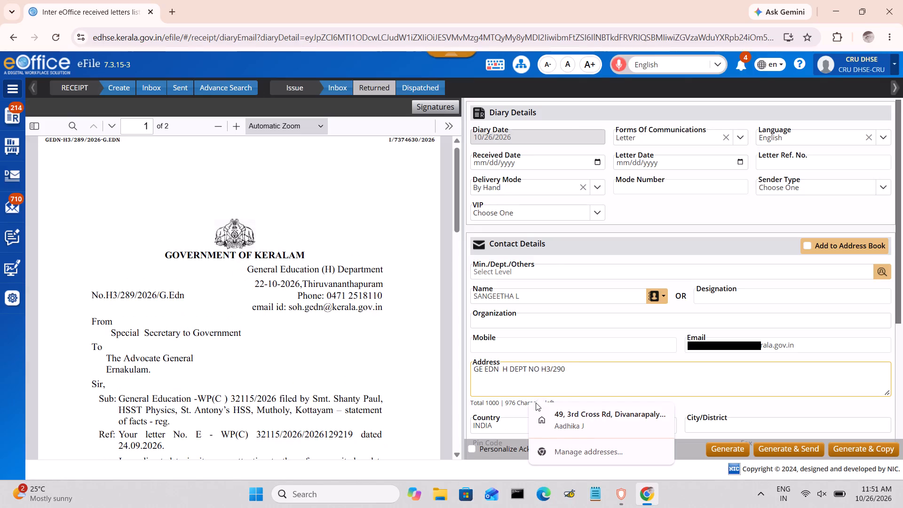
key(BackSpace)
key(BackSpace)
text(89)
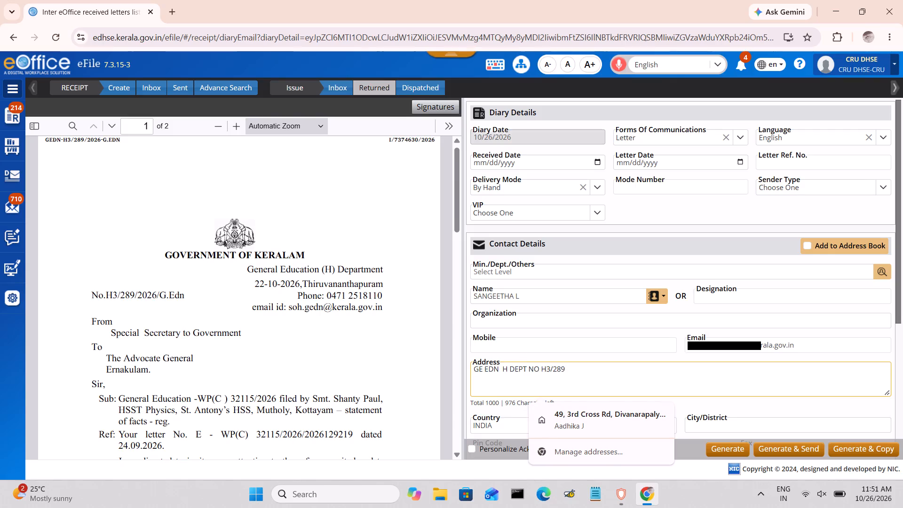
Set the main category to General and replace the subject text after the petitioner's name with "- GE EDN H DEPT NO H3/289", copied from the address.
drag(570, 368, 467, 373)
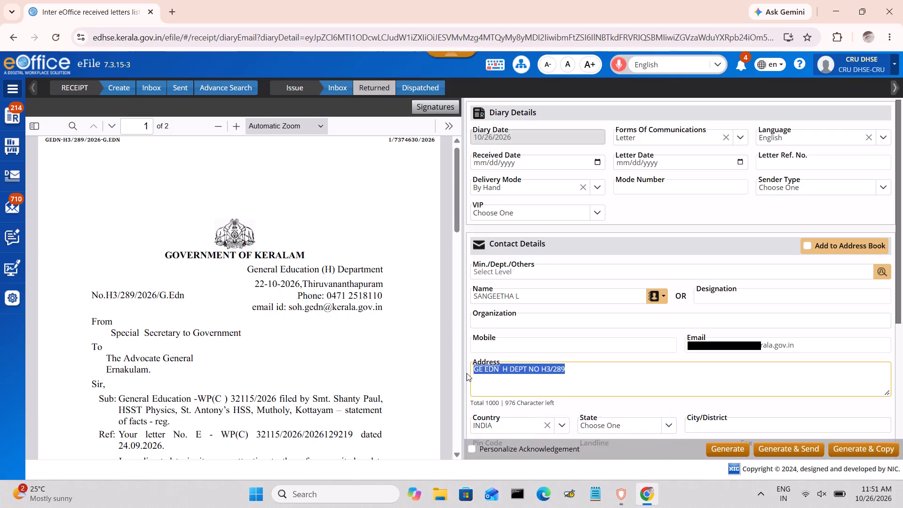
key(ctrl+c)
scroll(573, 365, down, 6)
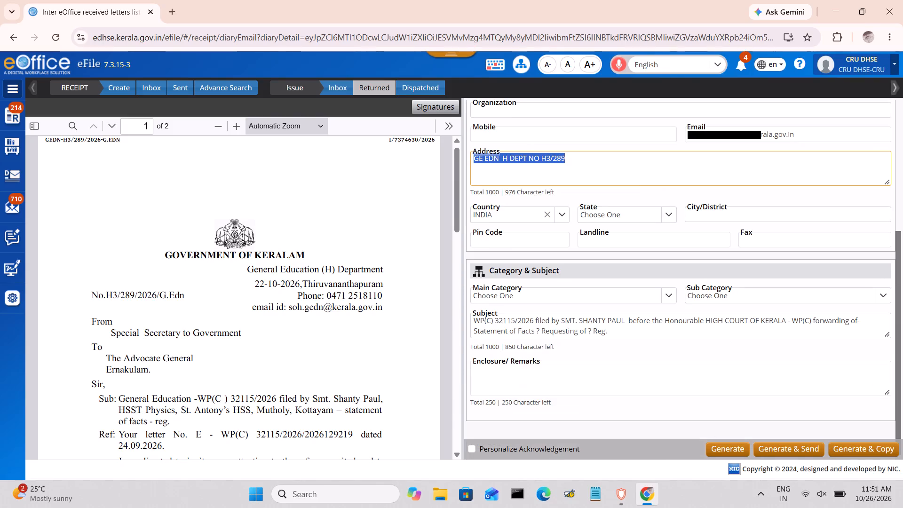
click(492, 288)
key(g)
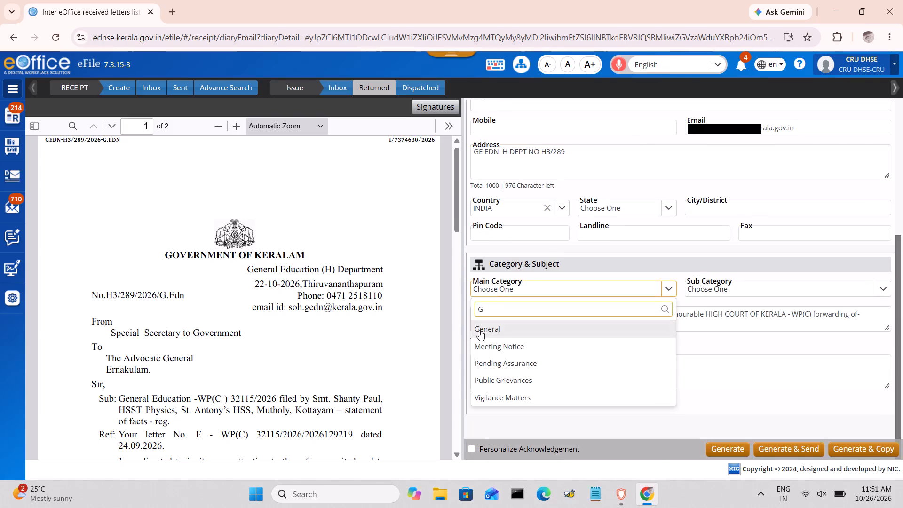
click(479, 330)
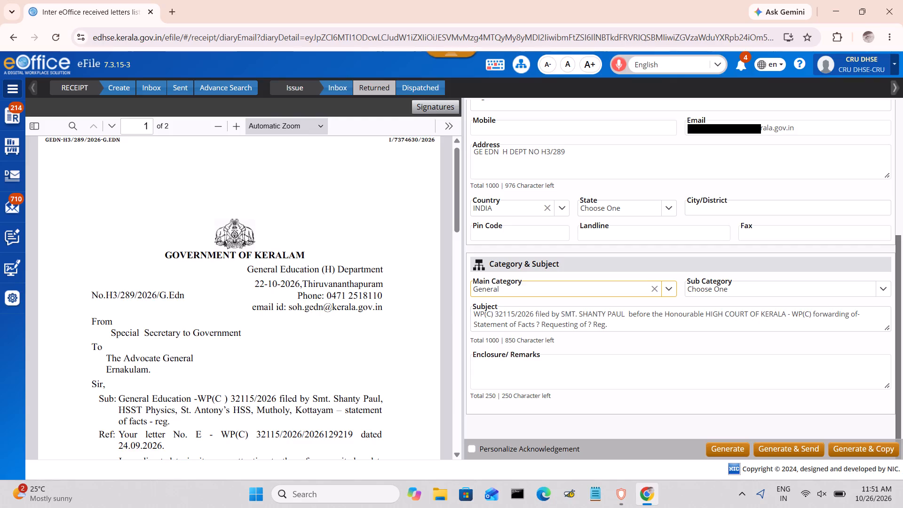
drag(629, 313, 630, 323)
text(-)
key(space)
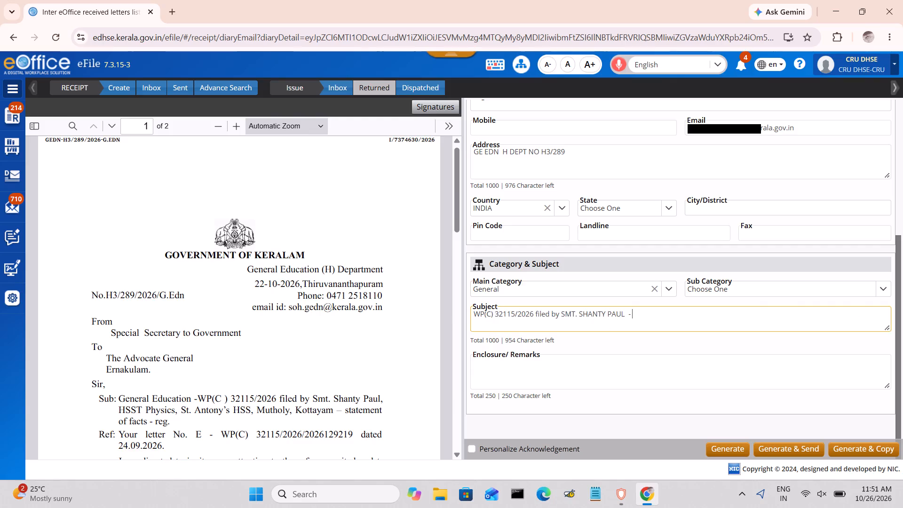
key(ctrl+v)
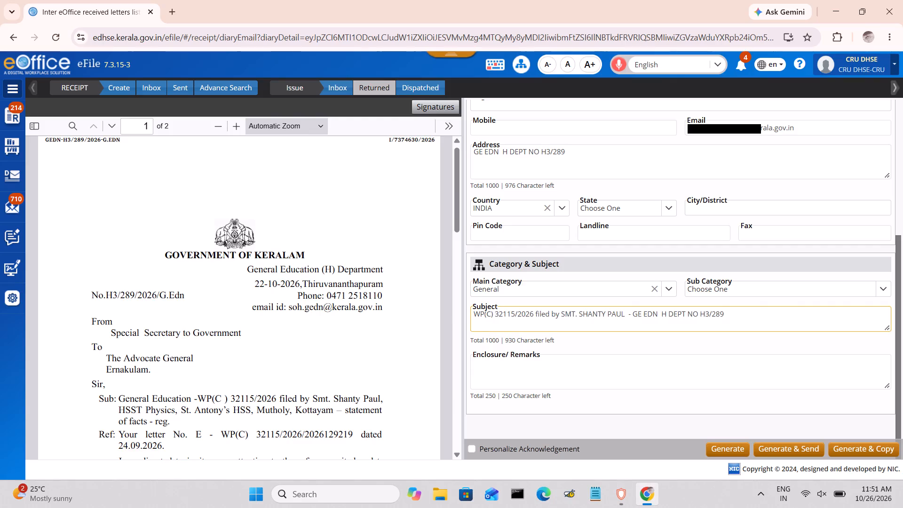
Generate the WP(C) 32115/2026 receipt and send it internally to the JS(ACD B) DHSE in ACADEMIC ( B ) DHSE.
click(775, 450)
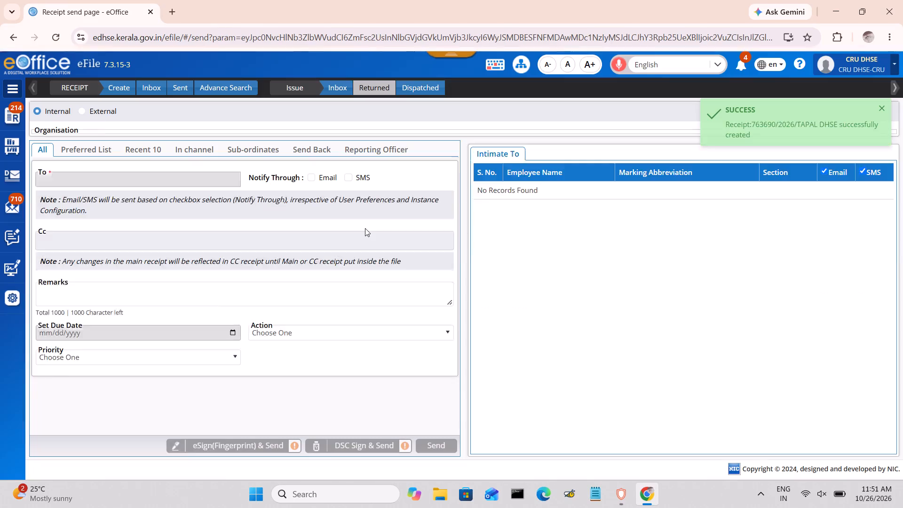
click(230, 202)
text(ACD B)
click(90, 296)
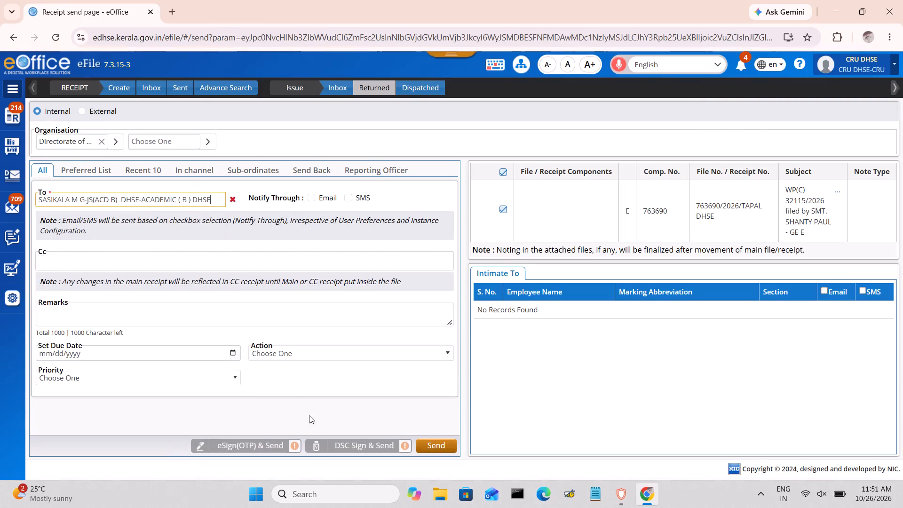
click(427, 445)
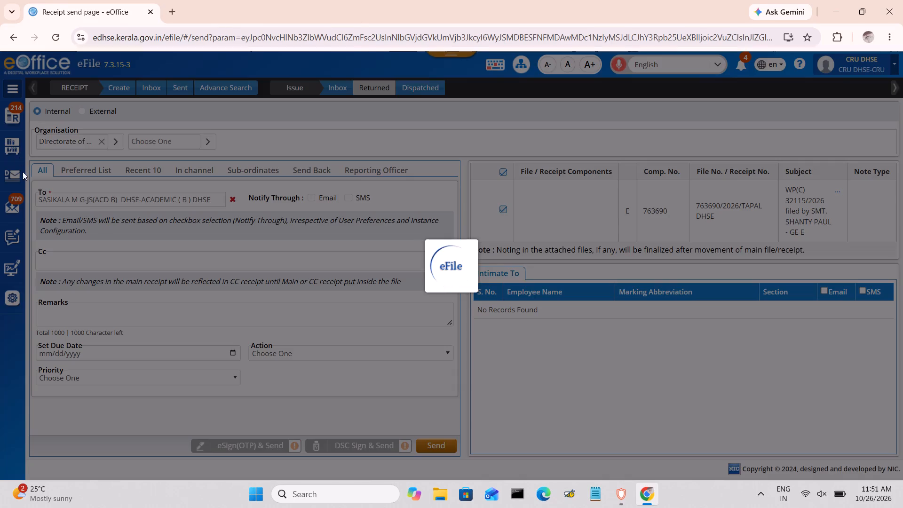
From the inter-eOffice received letters, sequence the received document of DIS/3881390/2026 and start diarising it.
click(13, 205)
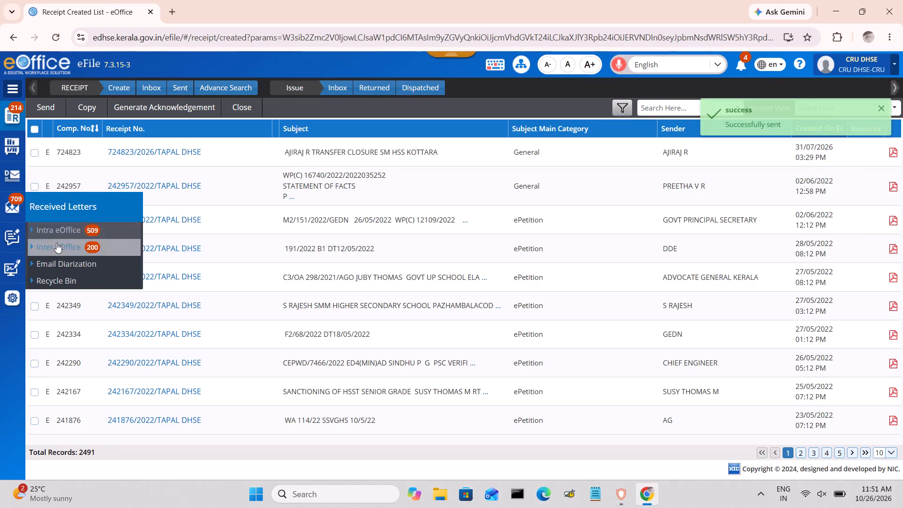
click(56, 243)
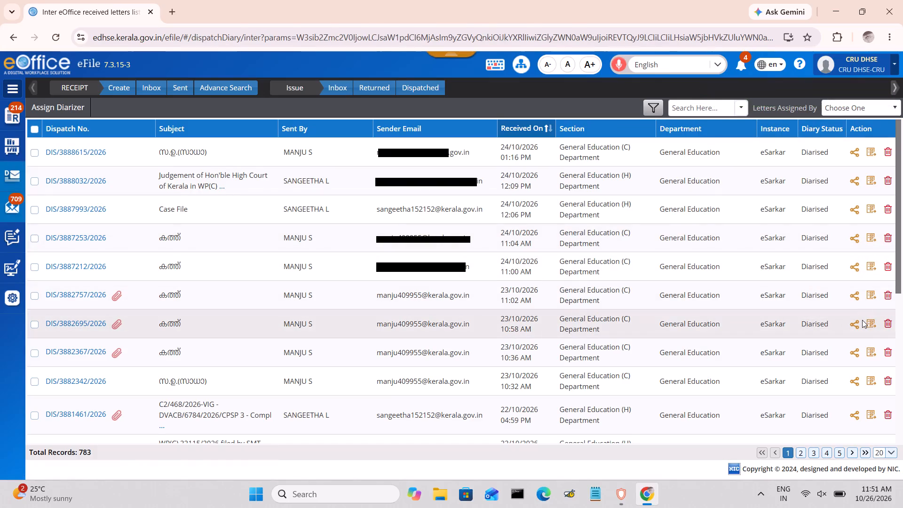
scroll(862, 320, down, 4)
scroll(817, 293, down, 2)
scroll(817, 293, up, 2)
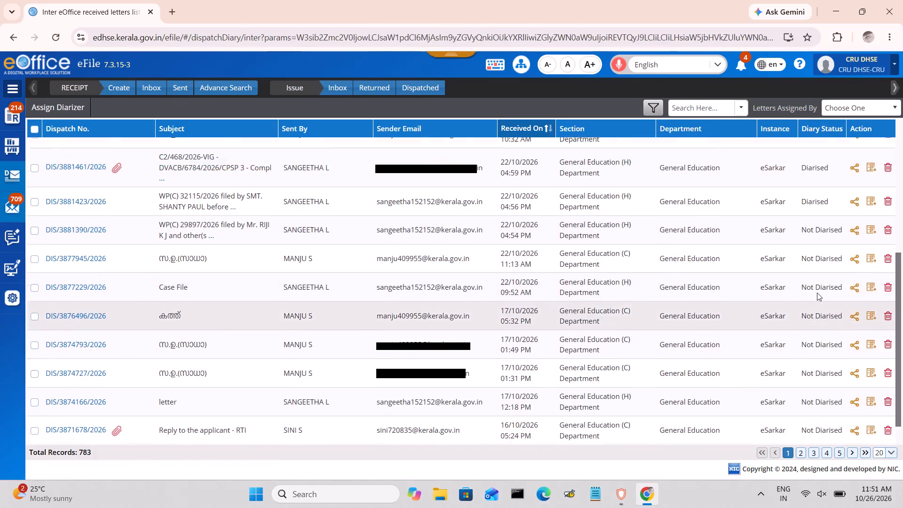
scroll(817, 293, up, 9)
scroll(817, 293, down, 4)
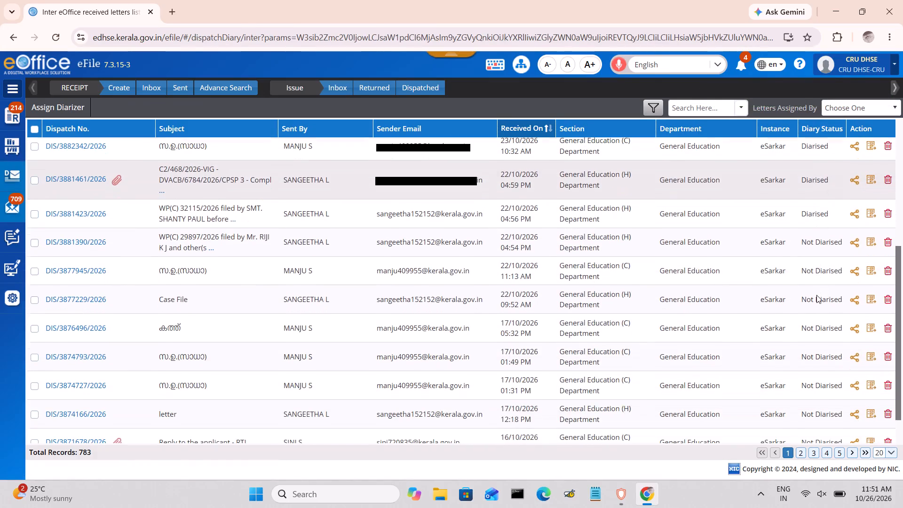
click(870, 242)
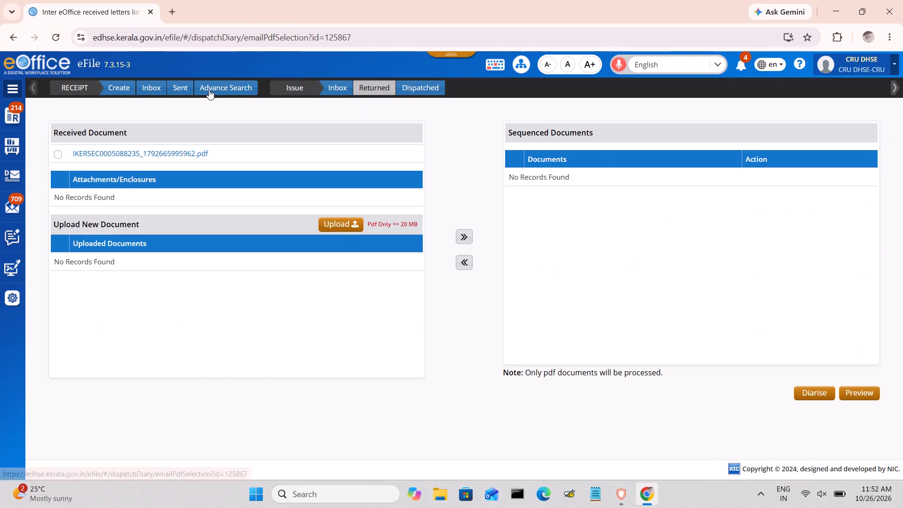
click(59, 154)
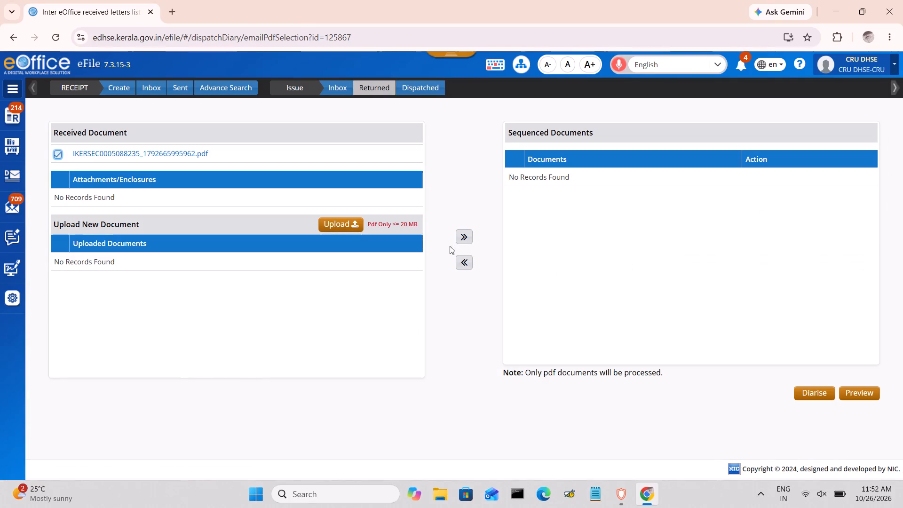
click(460, 237)
click(804, 386)
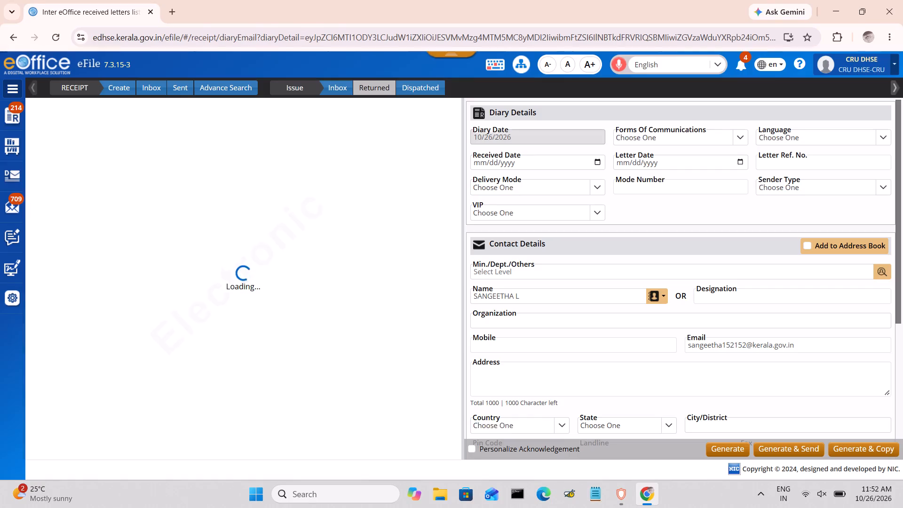
Enter the sender's address as "GE EDN H DEPT NO H3/280" in the contact details of the WP(C) 29897/2026 letter.
click(542, 375)
key(ctrl+v)
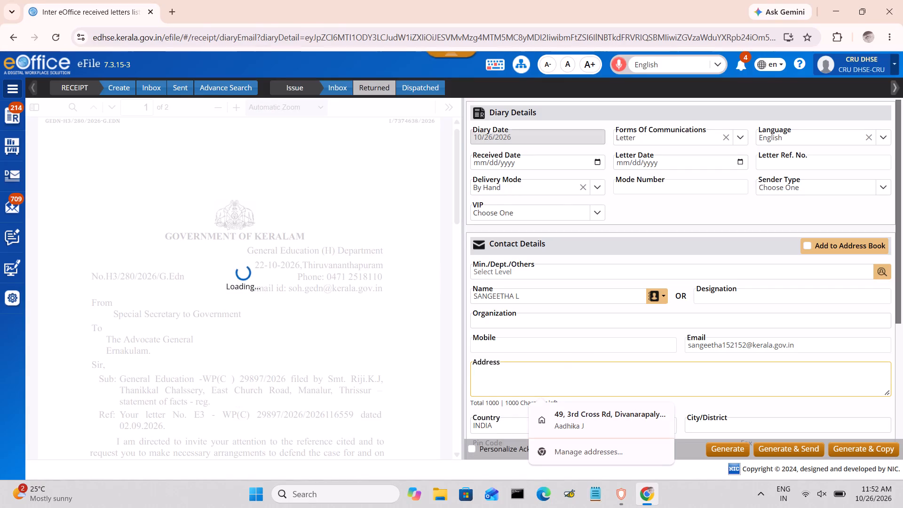
key(BackSpace)
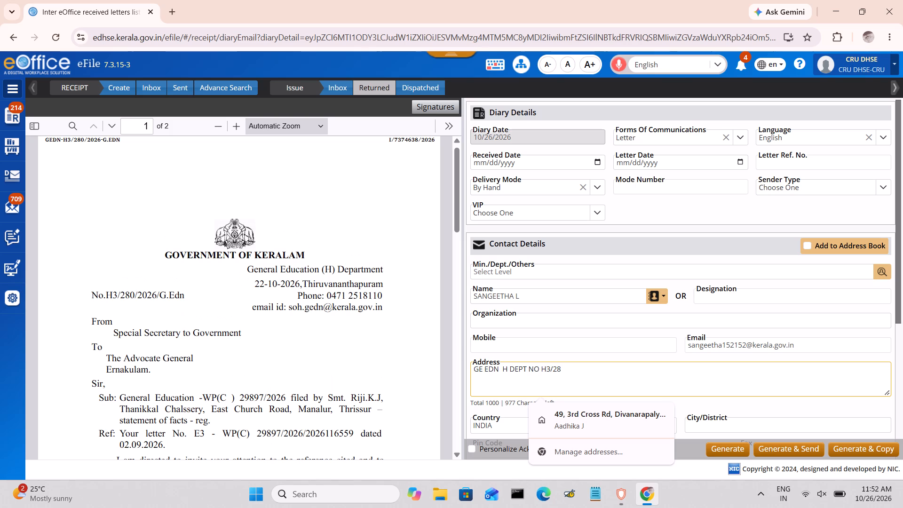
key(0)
Set the main category to General and replace the subject text after "and other(s)" with "- GE EDN H DEPT NO H3/280", copied from the address.
drag(573, 368, 444, 373)
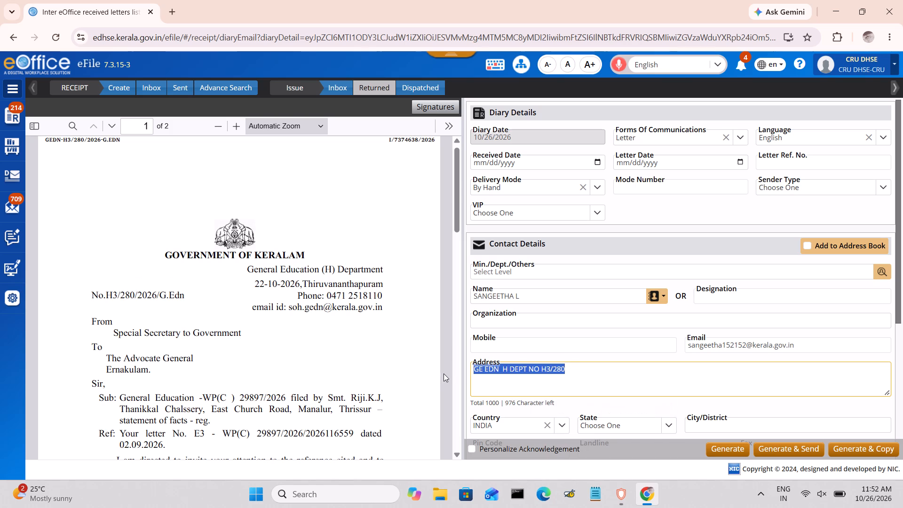
drag(444, 373, 443, 373)
key(ctrl+c)
scroll(594, 380, down, 5)
click(487, 285)
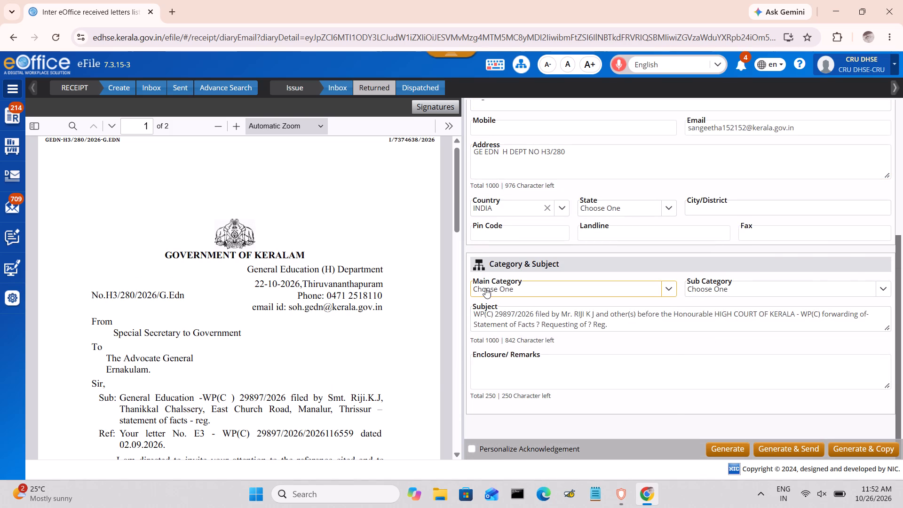
click(485, 288)
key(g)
click(486, 328)
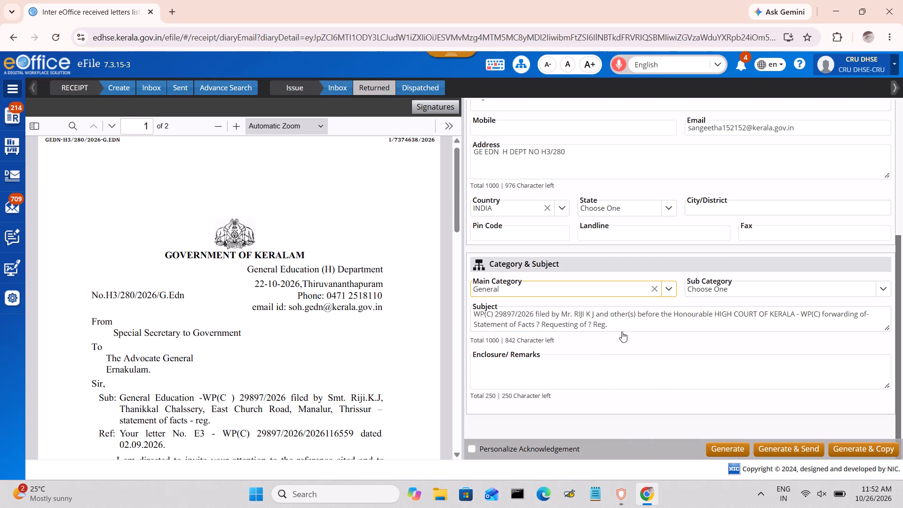
drag(639, 315, 643, 322)
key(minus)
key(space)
key(ctrl+v)
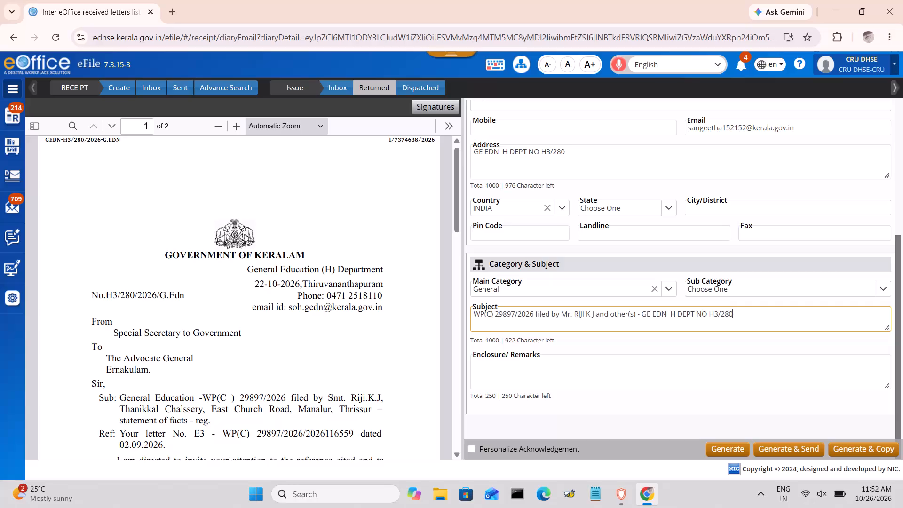
Generate the WP(C) 29897/2026 receipt and send it internally to the JS(ACD B) DHSE in ACADEMIC ( B ) DHSE.
click(778, 449)
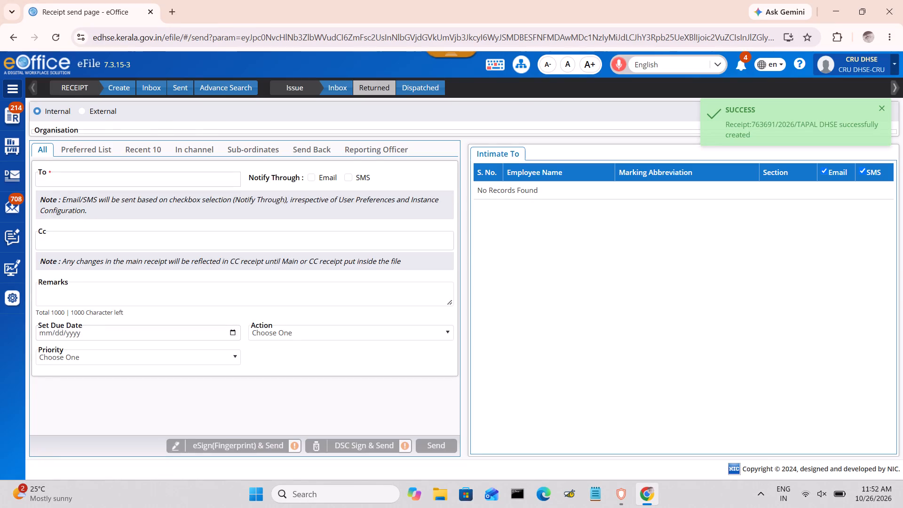
click(101, 198)
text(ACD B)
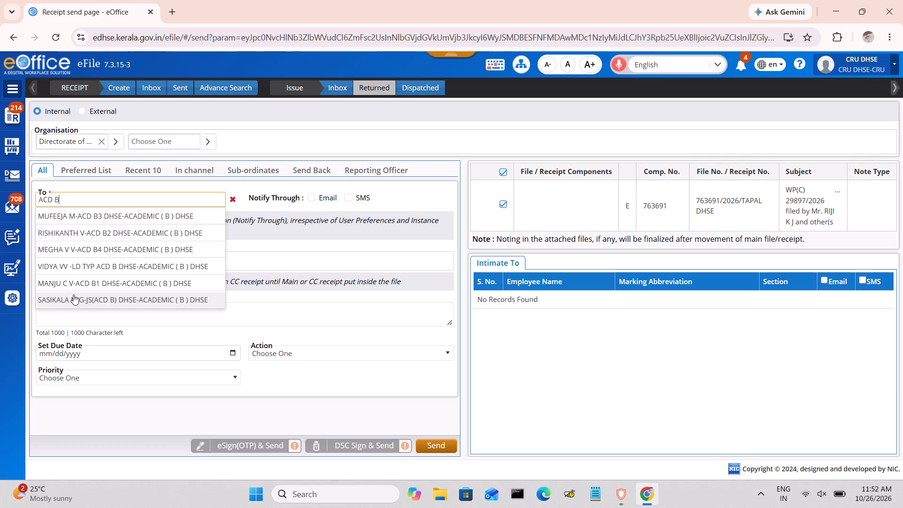
click(73, 294)
click(450, 444)
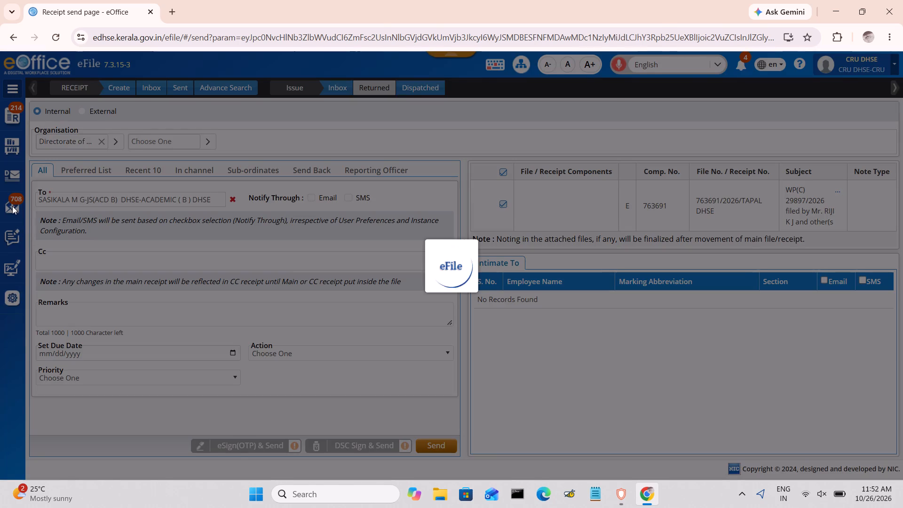
From the inter-eOffice received letters, sequence the received document of DIS/3877945/2026 and start diarising it.
click(12, 206)
click(51, 249)
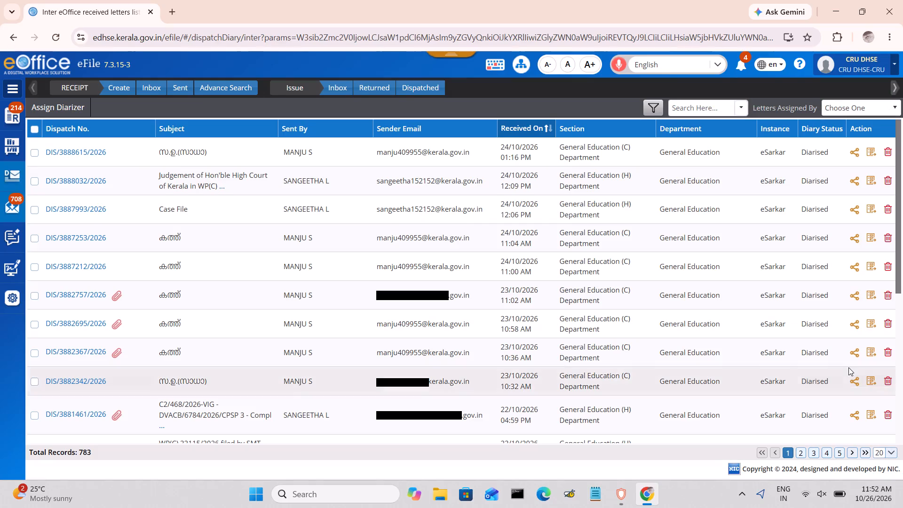
scroll(821, 364, down, 2)
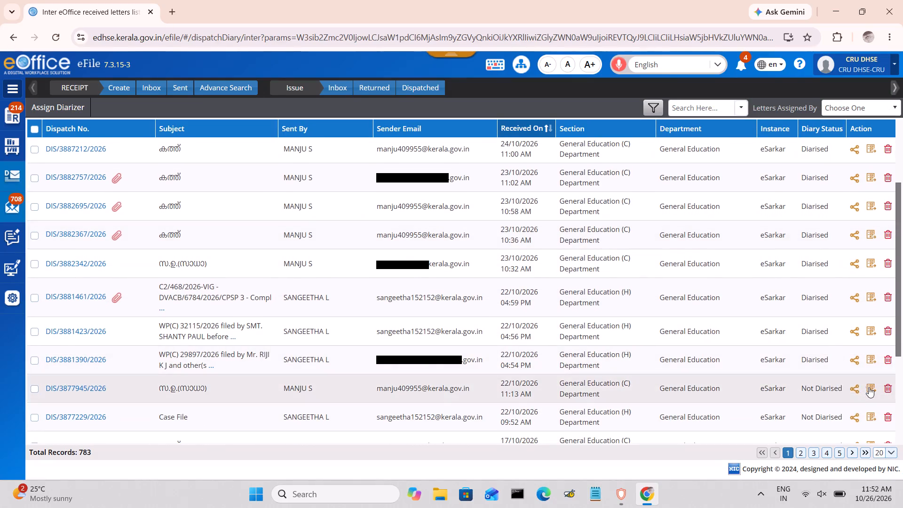
click(869, 387)
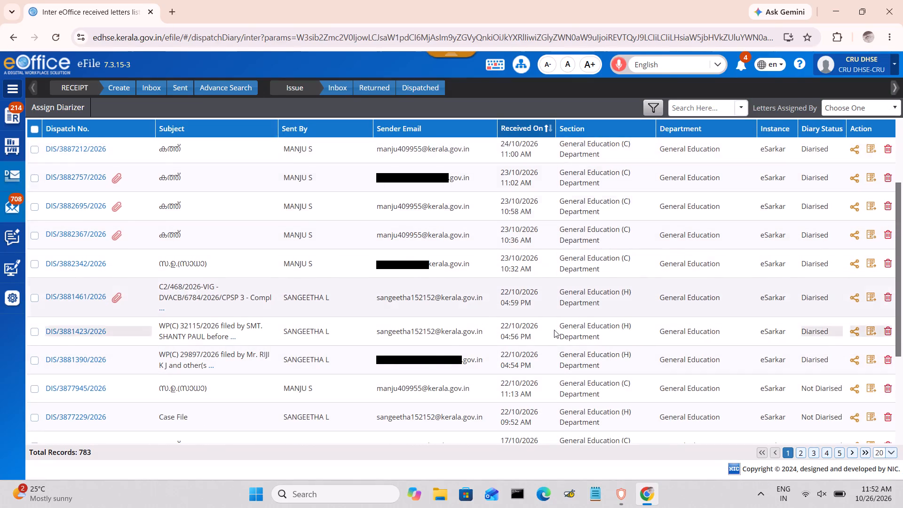
click(54, 154)
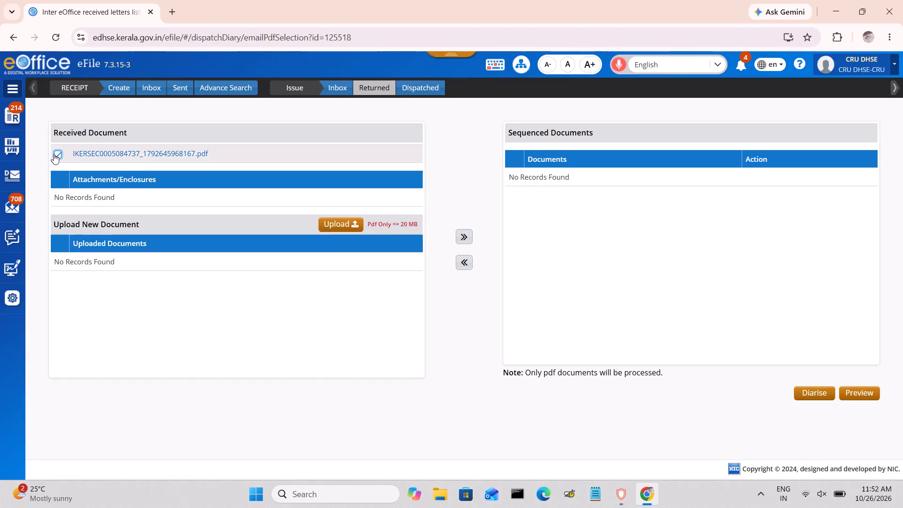
click(462, 237)
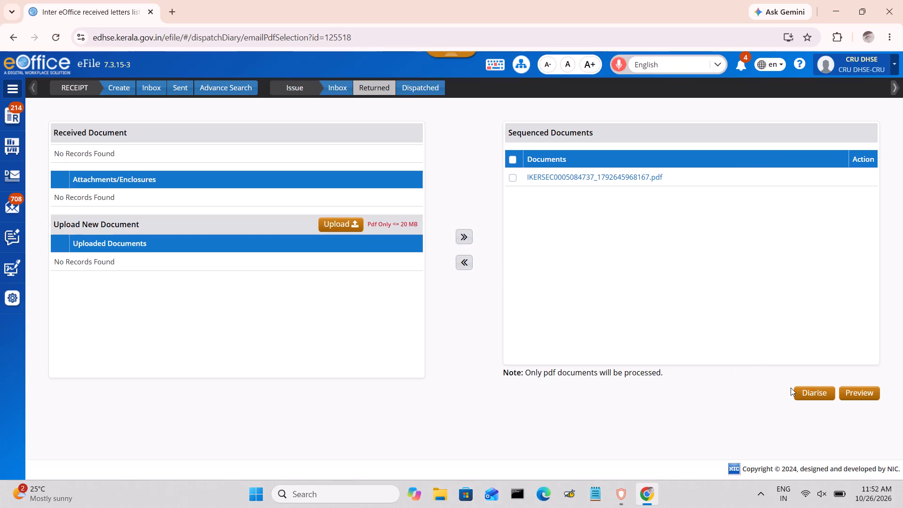
click(808, 395)
Enter the sender's address as "GENERAL EDN C DEPT NO 8554" in the contact details and copy that text.
click(516, 372)
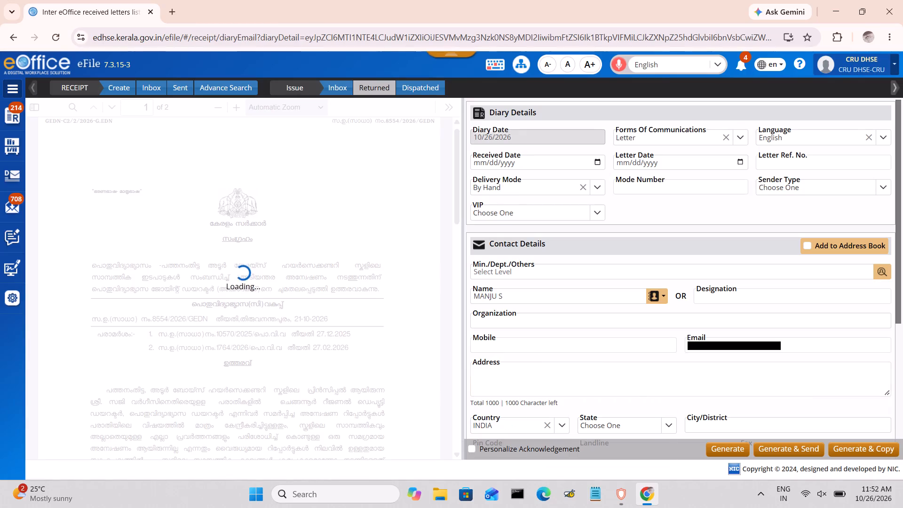
key(ctrl+v)
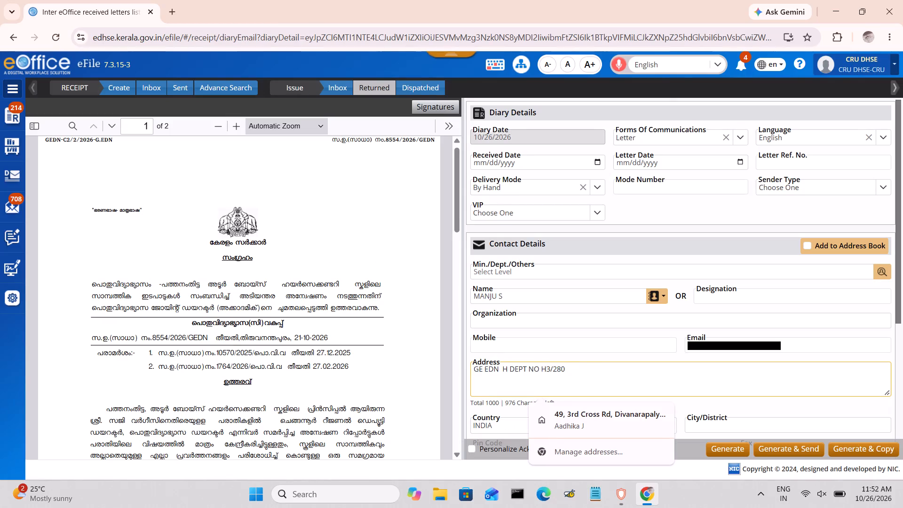
drag(473, 369, 637, 367)
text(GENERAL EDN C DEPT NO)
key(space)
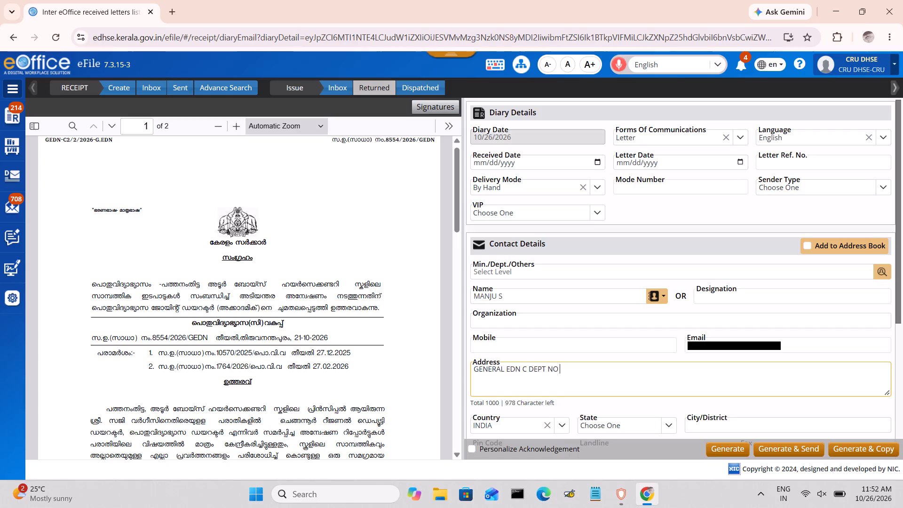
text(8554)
drag(591, 368, 445, 376)
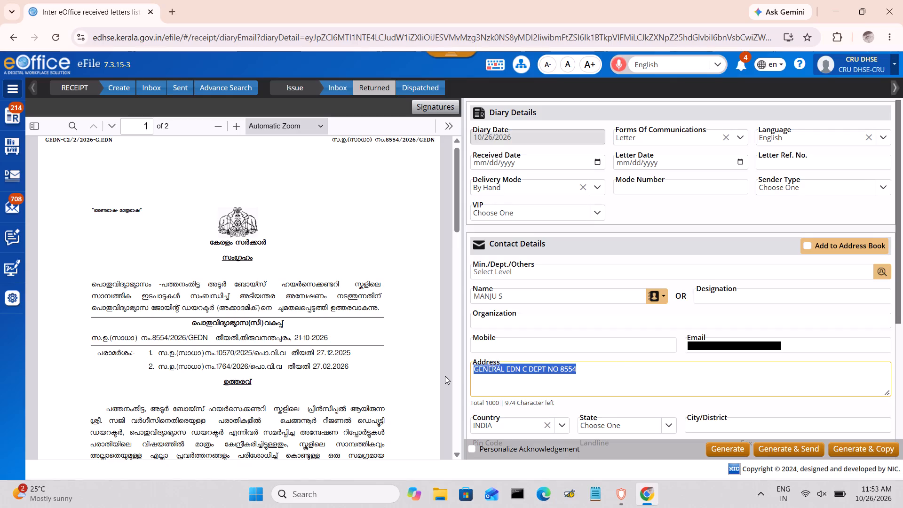
key(ctrl+c)
Set the receipt's main category to General.
scroll(375, 415, down, 2)
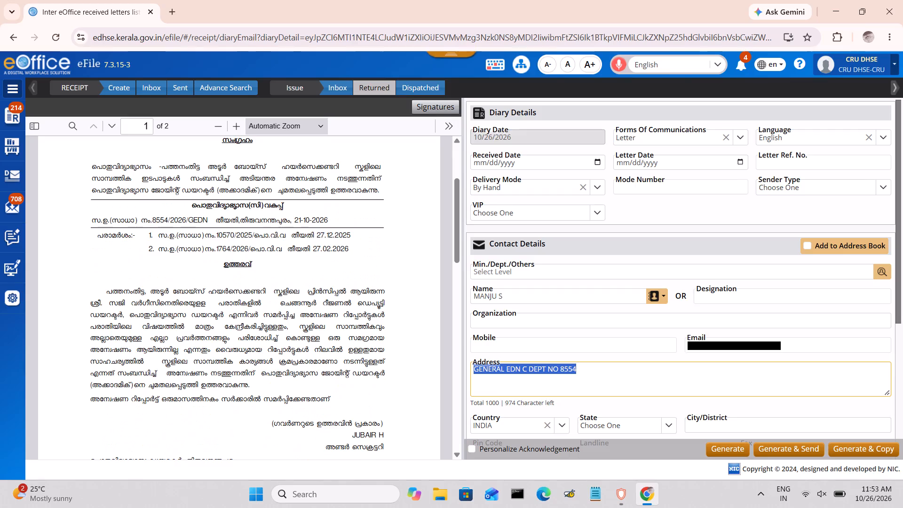
scroll(632, 359, down, 5)
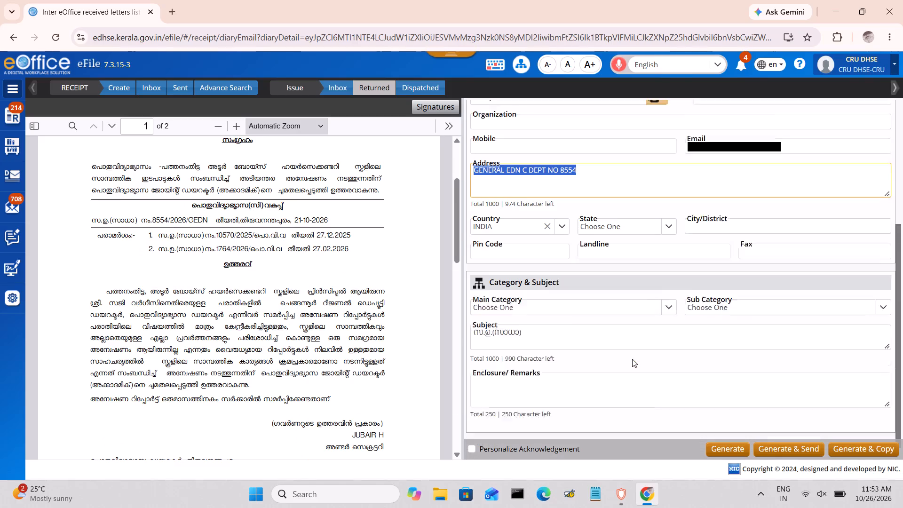
click(485, 288)
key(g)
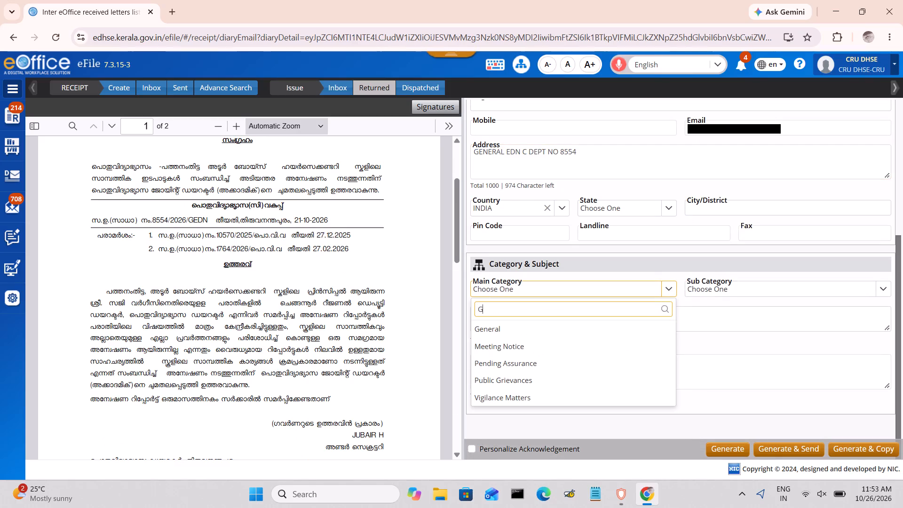
click(488, 330)
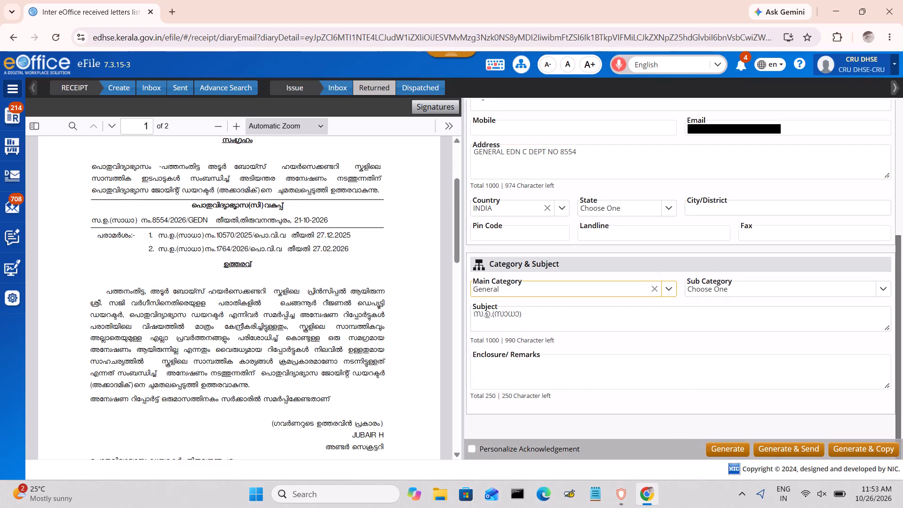
Replace the subject with "DEPUTING JD ACADEMIC TO ENQUIRE", the principal's name and "PRL, ADOOR BOYS HSS PTA -", followed by the copied address.
drag(532, 311, 440, 313)
click(421, 311)
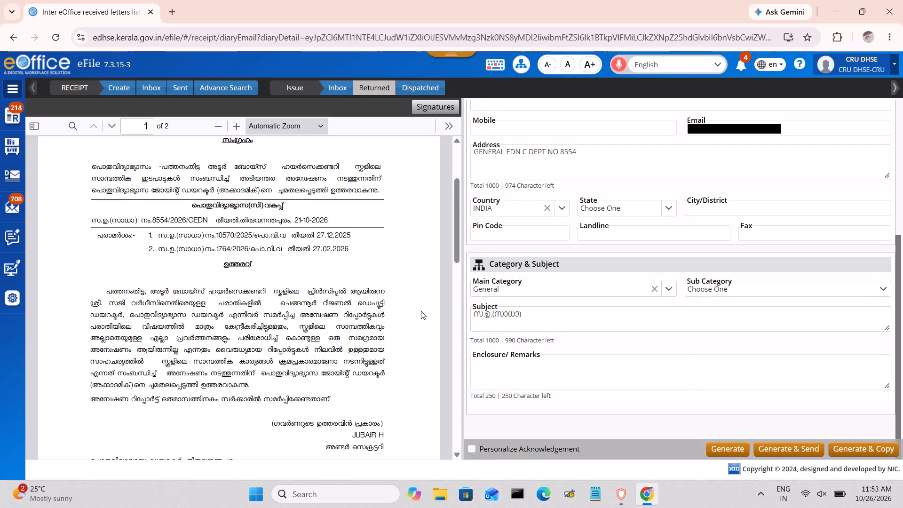
click(525, 317)
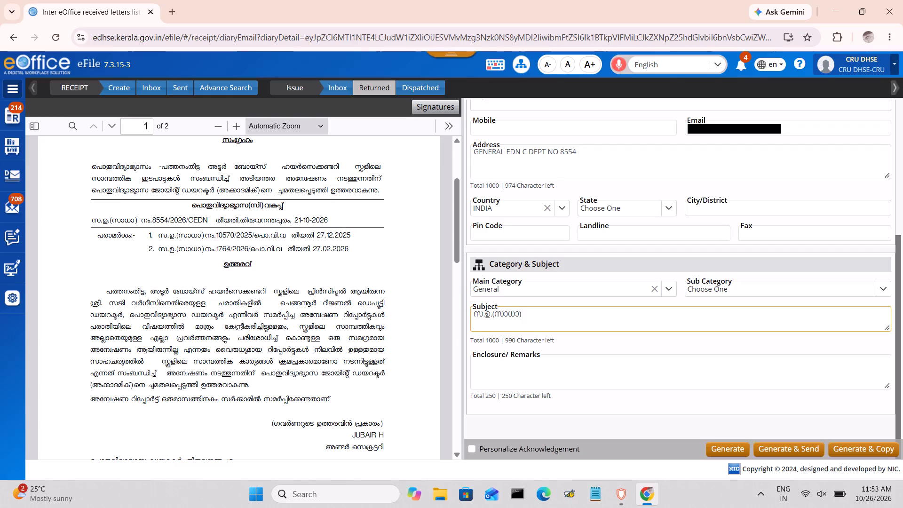
key(BackSpace)
key(BackSpace)
key(BackSpace)
key(BackSpace)
key(BackSpace)
key(BackSpace)
key(BackSpace)
key(BackSpace)
key(BackSpace)
key(BackSpace)
key(BackSpace)
key(BackSpace)
key(BackSpace)
key(BackSpace)
key(BackSpace)
key(BackSpace)
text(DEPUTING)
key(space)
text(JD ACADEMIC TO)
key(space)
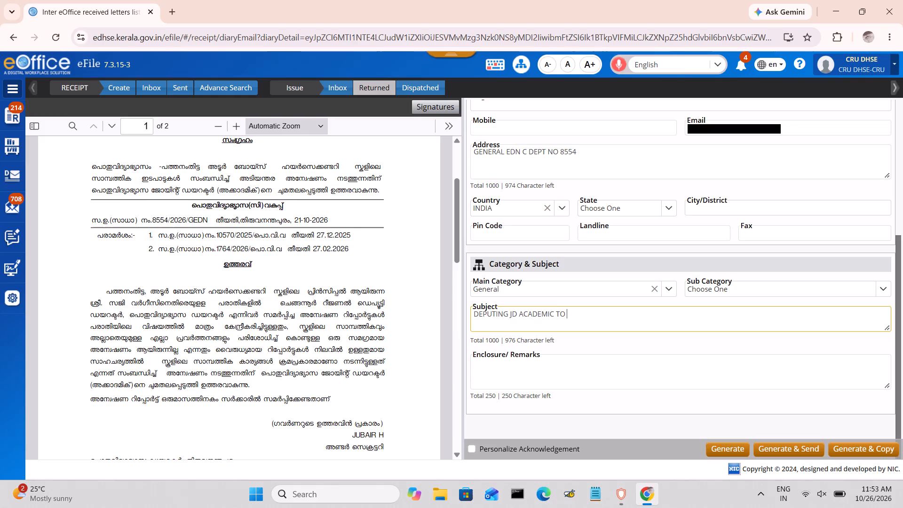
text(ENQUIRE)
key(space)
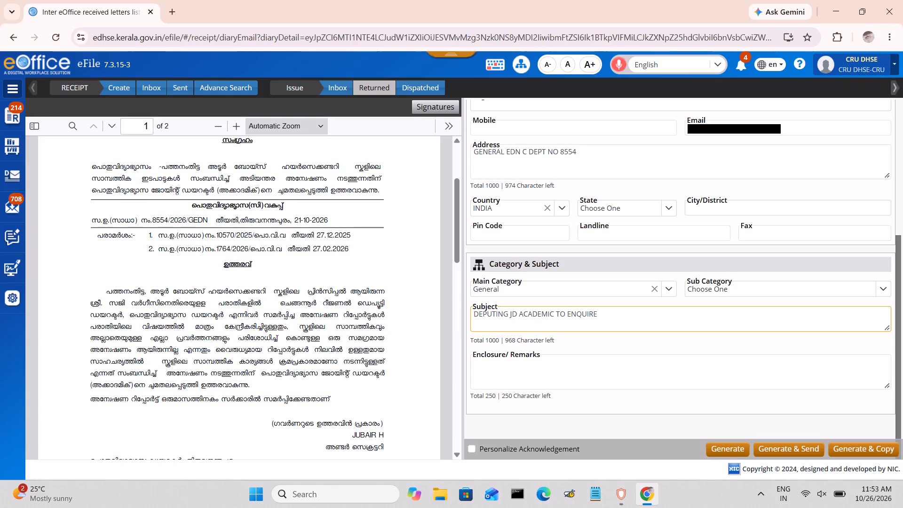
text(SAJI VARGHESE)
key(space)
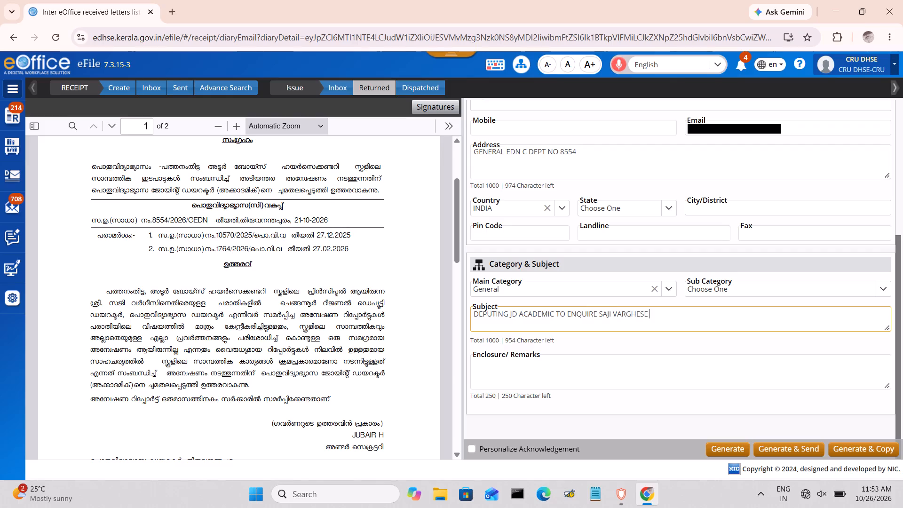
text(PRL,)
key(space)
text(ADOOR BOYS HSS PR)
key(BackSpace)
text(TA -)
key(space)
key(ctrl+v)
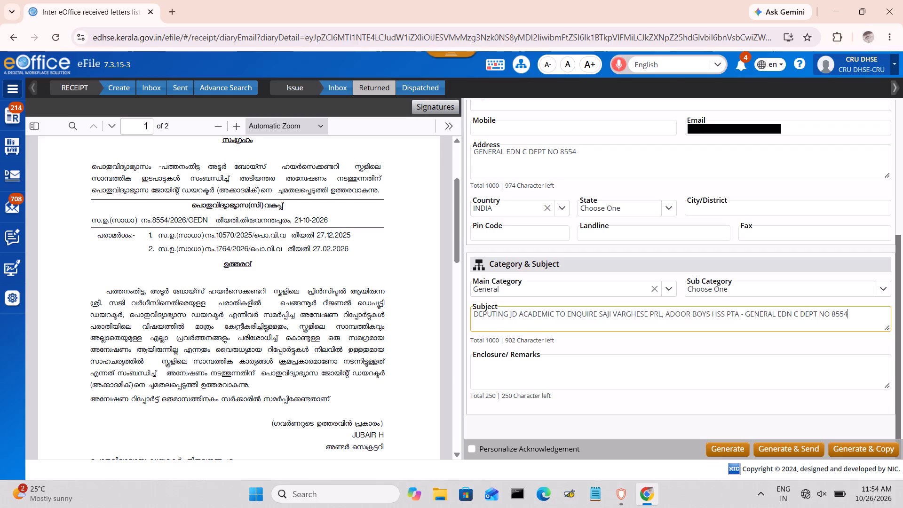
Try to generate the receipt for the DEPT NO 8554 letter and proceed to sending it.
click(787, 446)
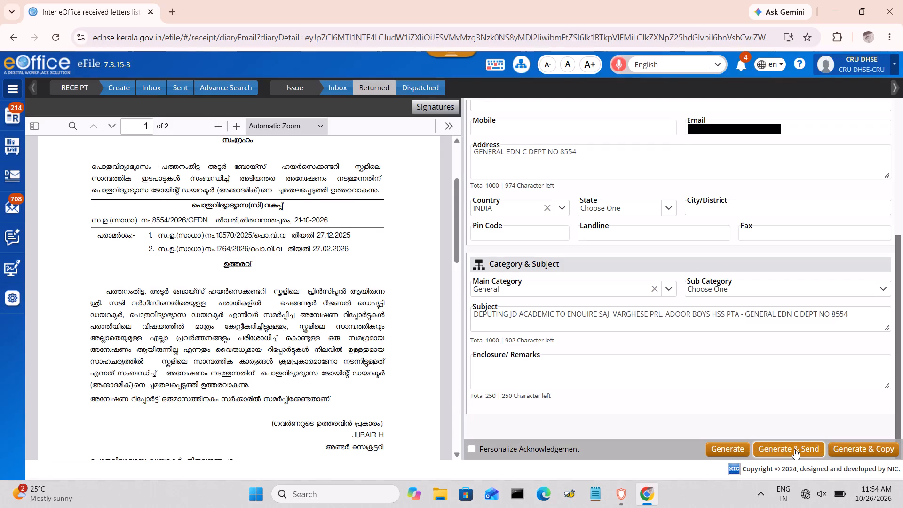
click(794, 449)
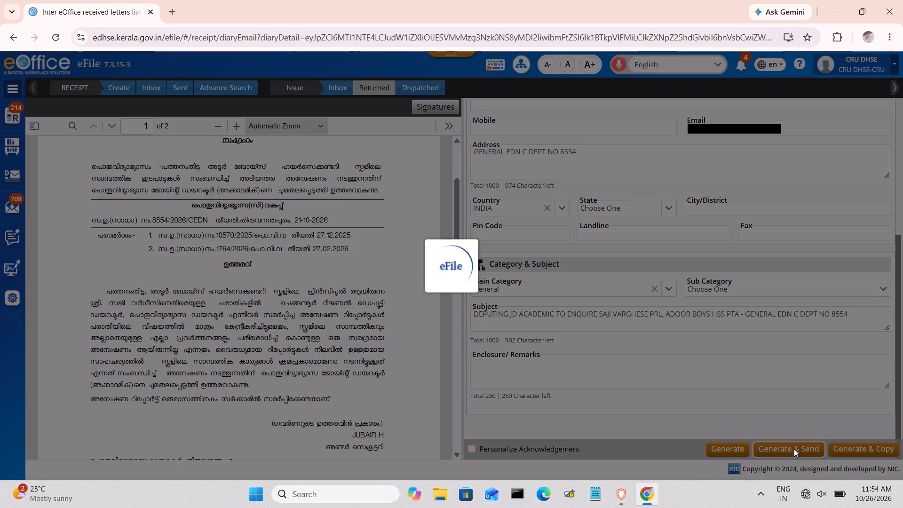
Check the Wi-Fi connection in the Windows quick settings and unmute the system sound with the volume slightly raised.
click(807, 494)
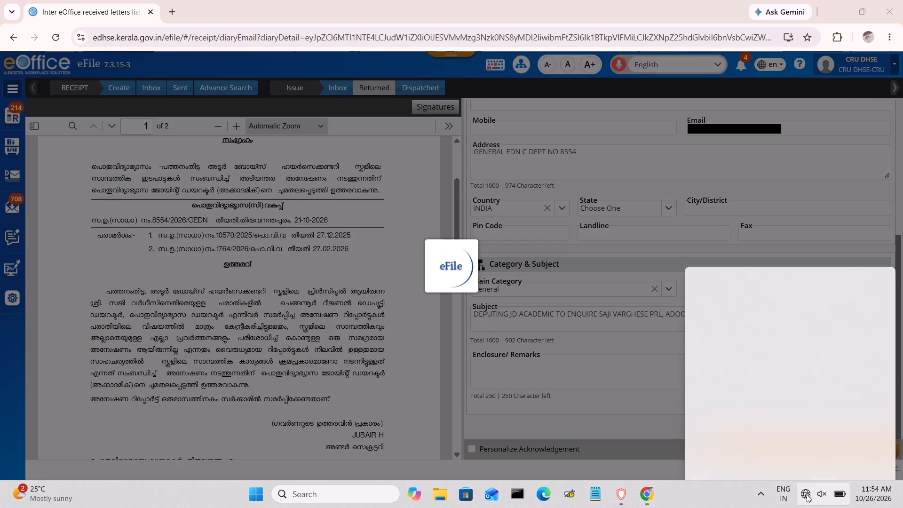
click(674, 340)
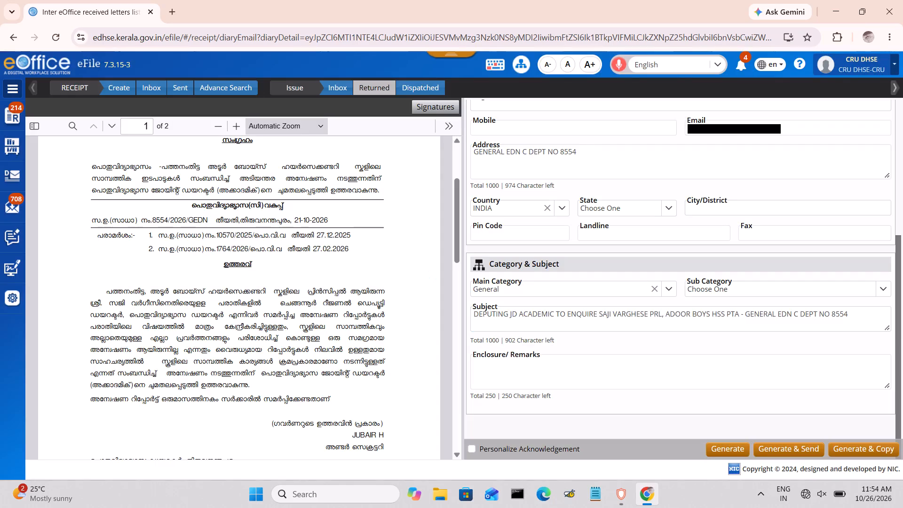
click(808, 494)
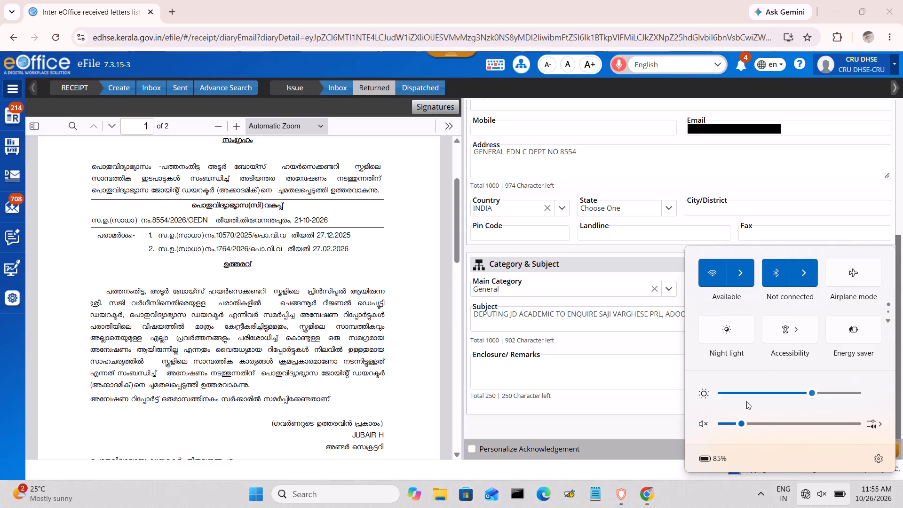
click(748, 421)
click(736, 492)
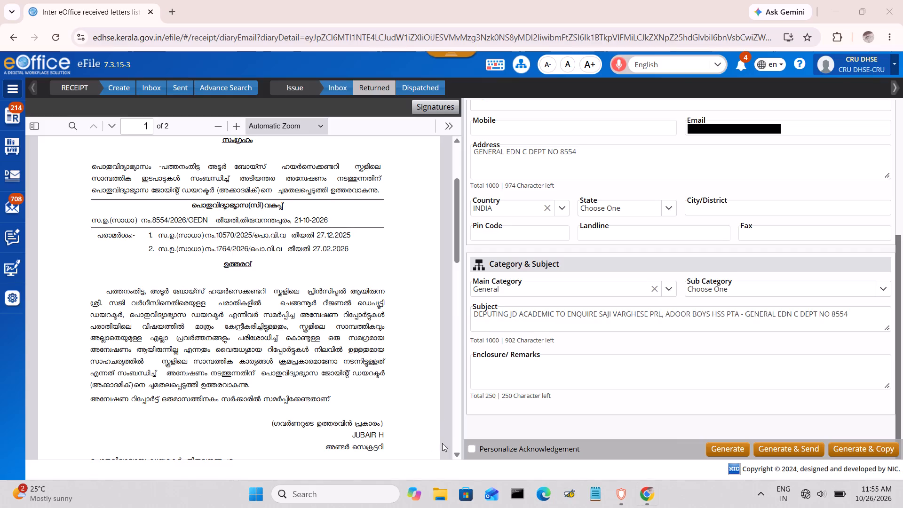
Look through both pages of the General Education order no. 8554/2026/GEDN.
scroll(330, 387, down, 4)
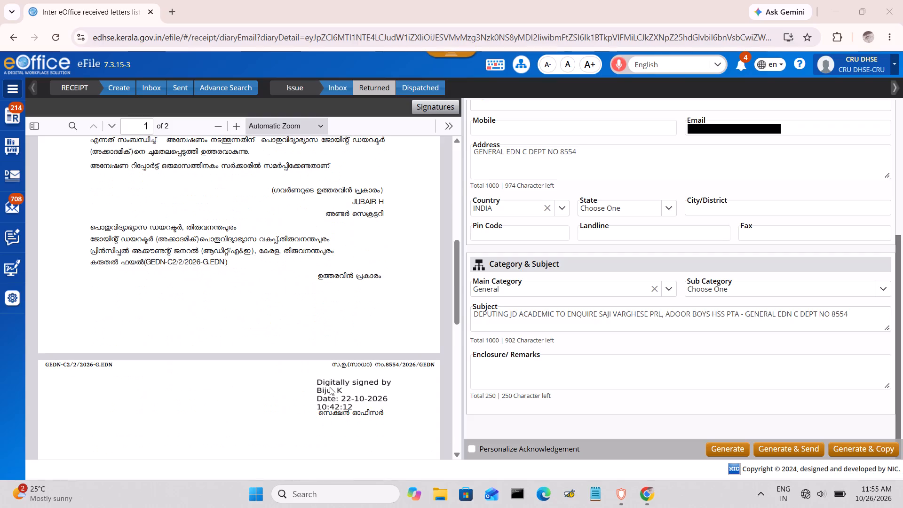
scroll(330, 387, down, 9)
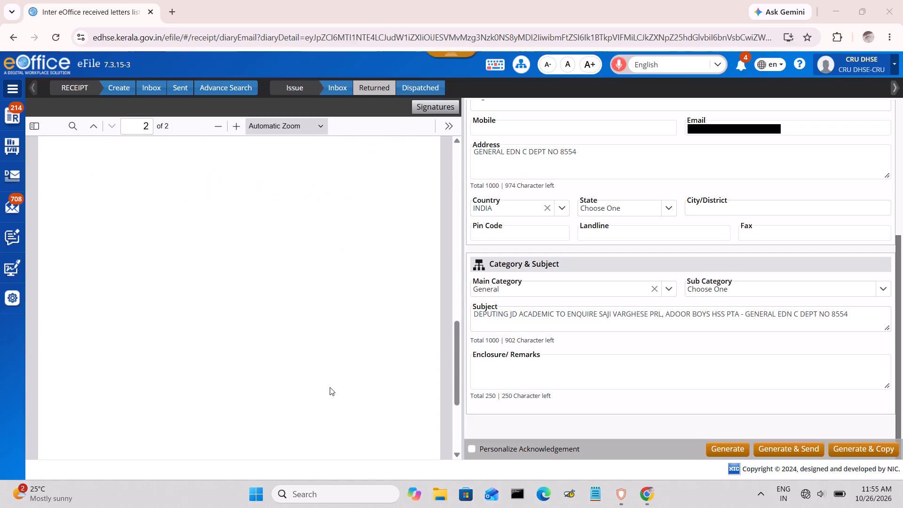
scroll(330, 387, down, 6)
scroll(330, 387, up, 20)
scroll(330, 387, up, 2)
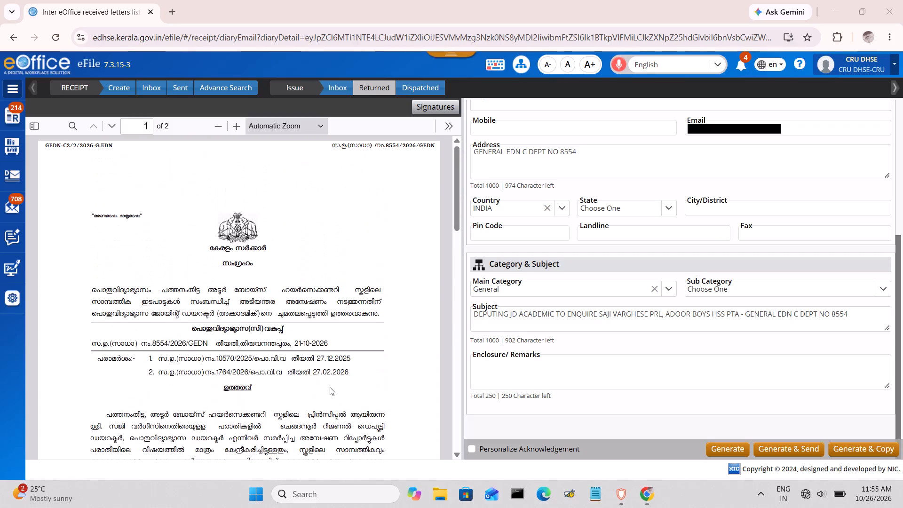
Turn Wi-Fi off and back on in the Windows quick settings.
click(801, 495)
click(712, 280)
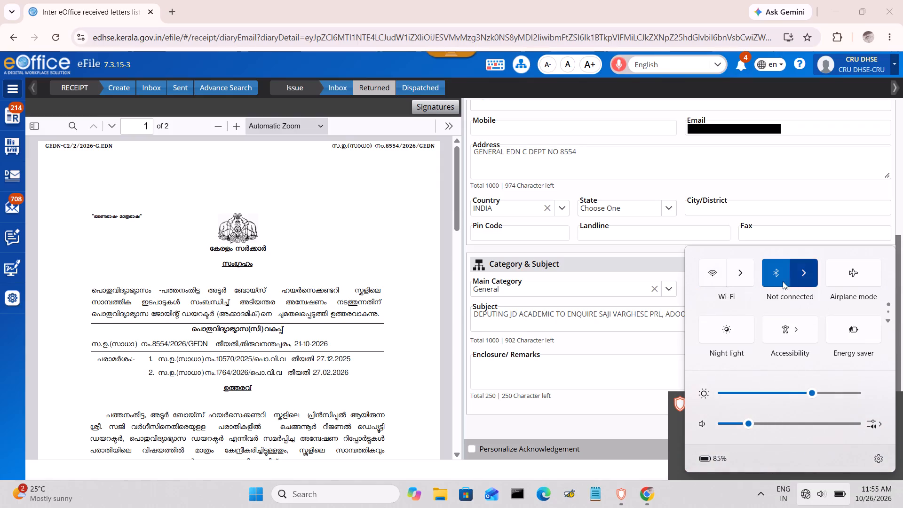
click(715, 275)
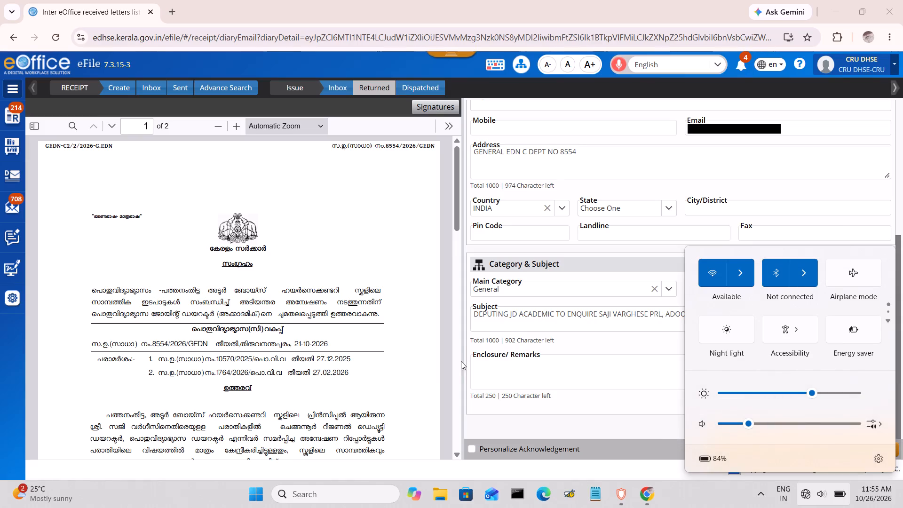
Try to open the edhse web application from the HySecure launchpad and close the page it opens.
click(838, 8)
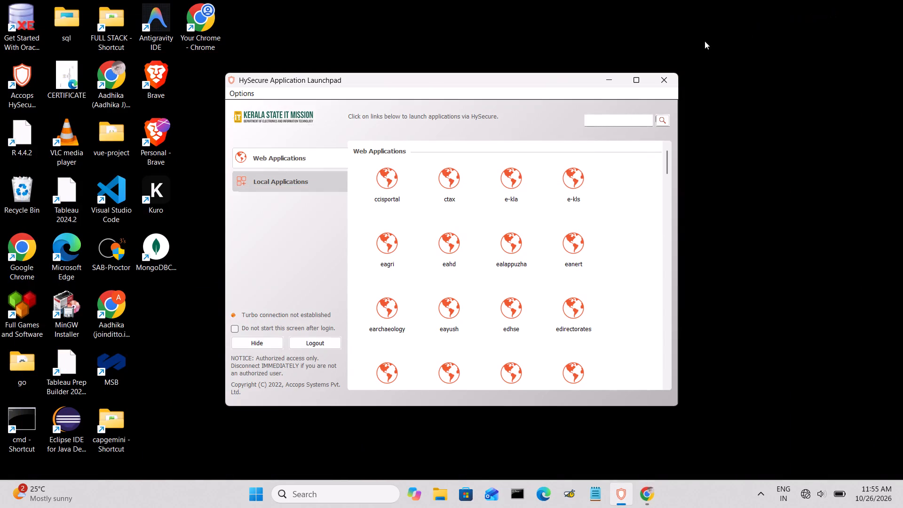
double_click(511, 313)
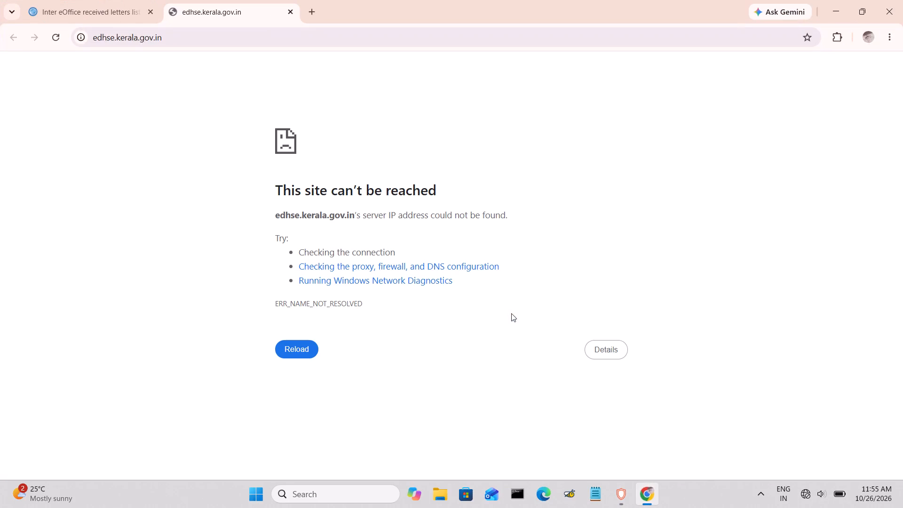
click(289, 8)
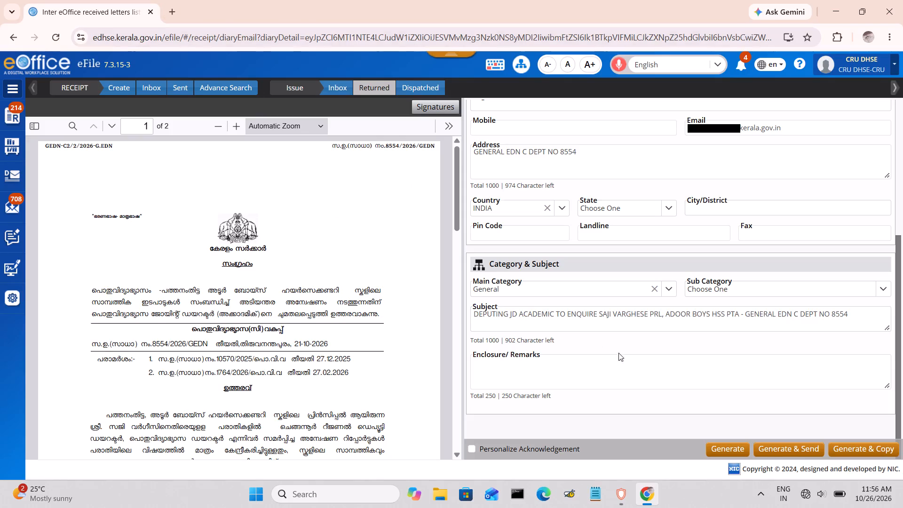
Generate the receipt for the DEPT NO 8554 letter and proceed to sending it.
click(766, 444)
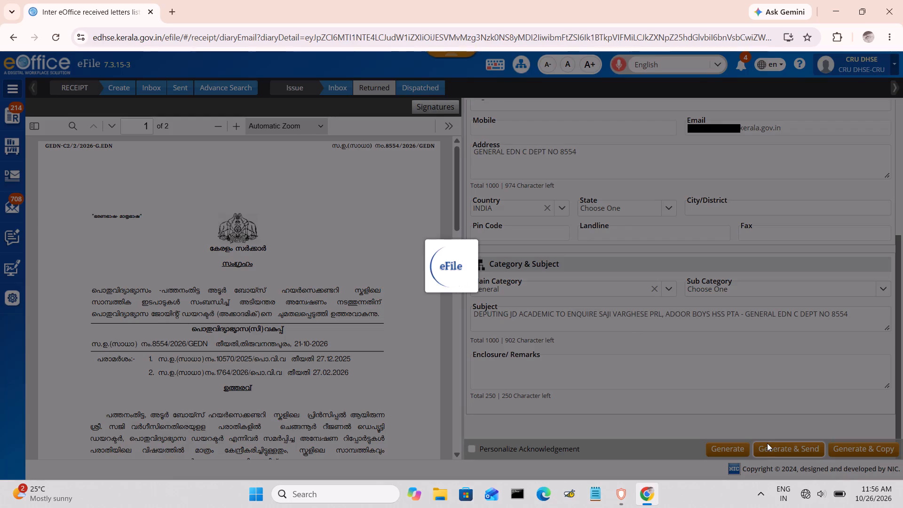
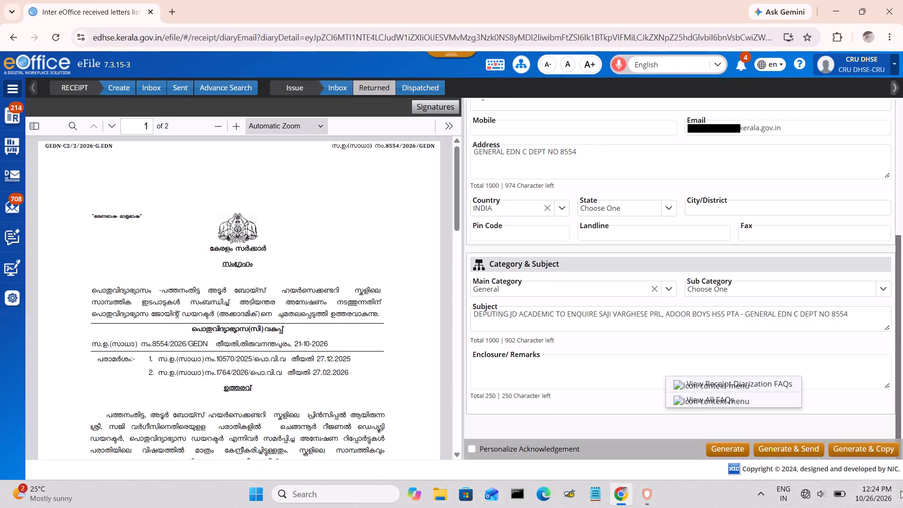
Check the available Wi-Fi networks in the Windows quick settings and turn Wi-Fi off and back on to reconnect.
click(802, 494)
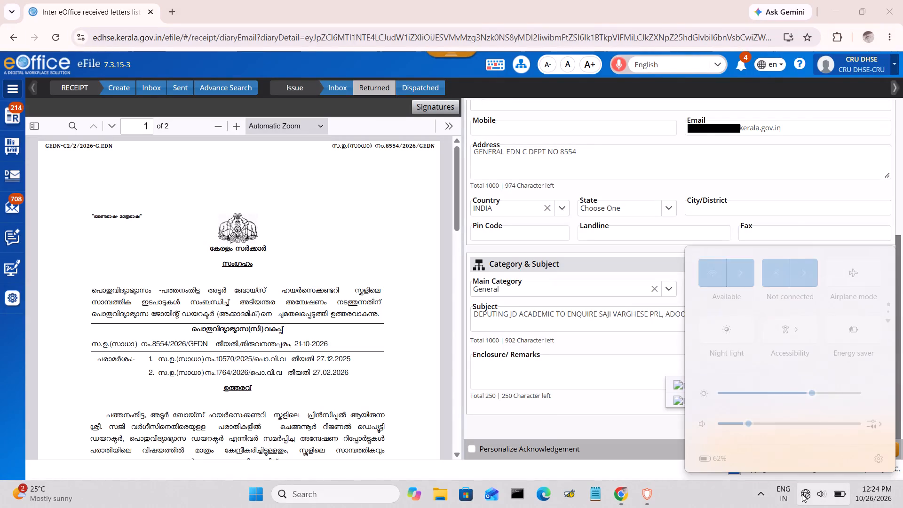
click(743, 277)
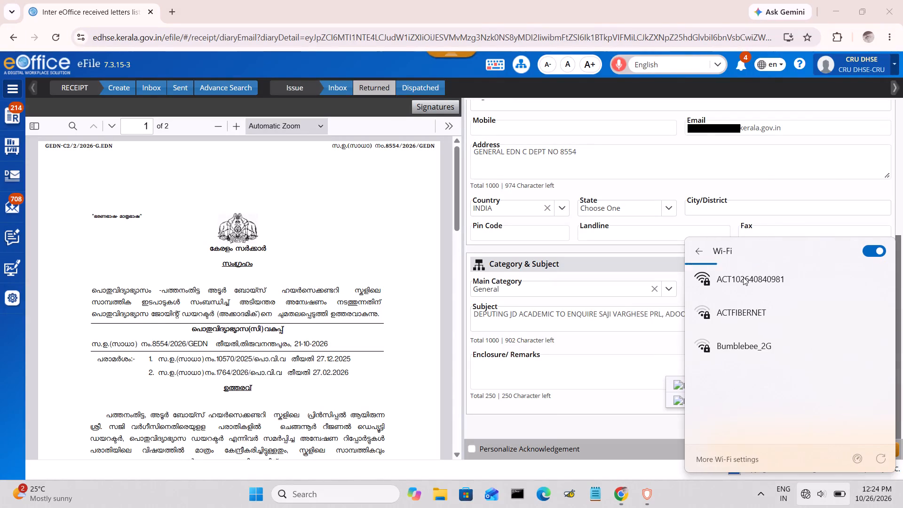
click(658, 341)
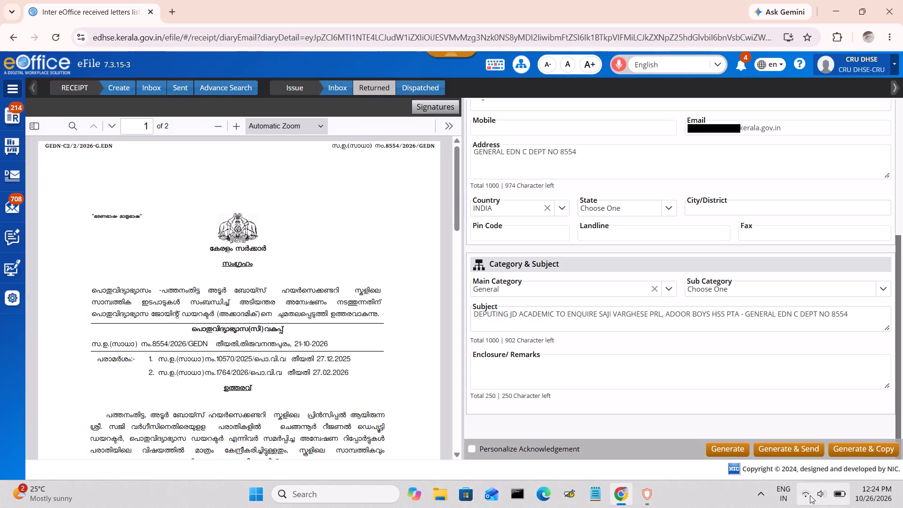
click(808, 492)
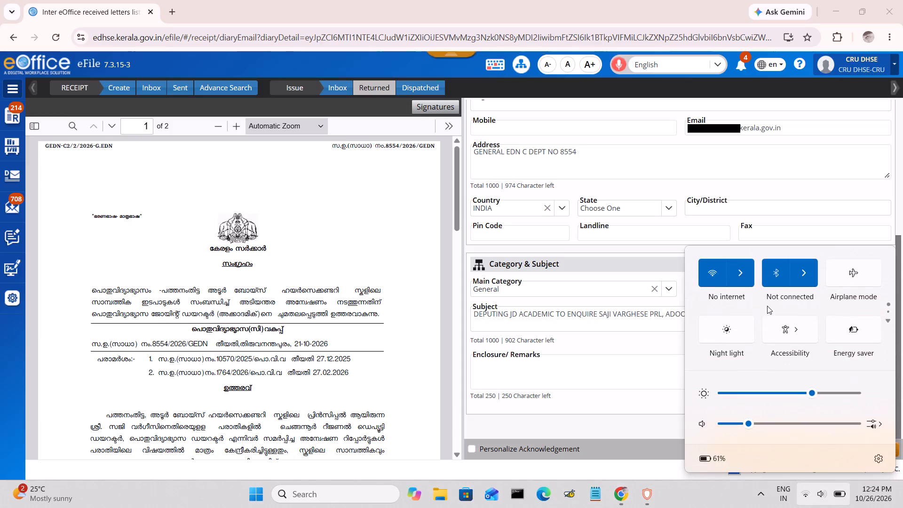
click(715, 275)
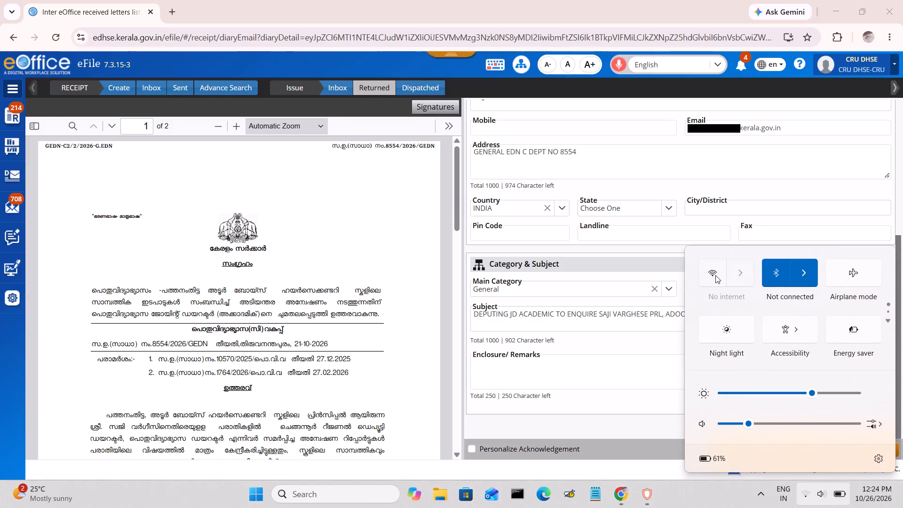
click(715, 275)
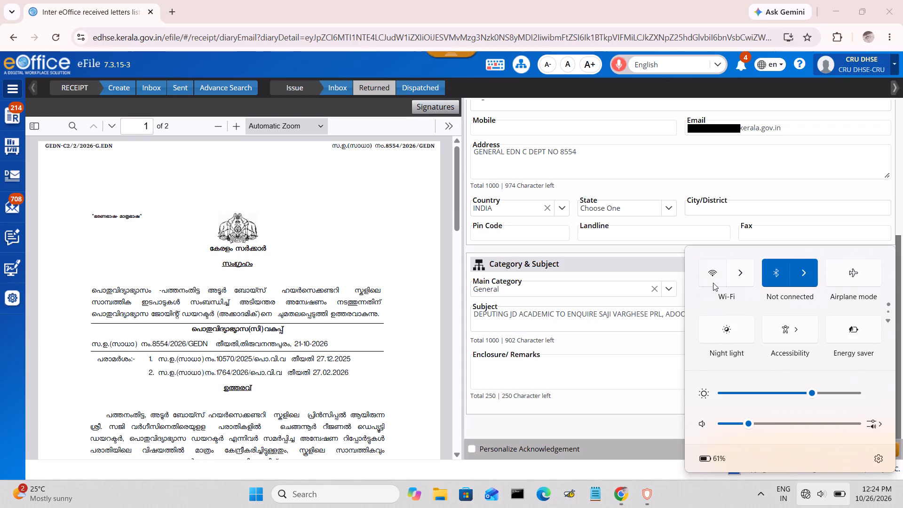
click(714, 275)
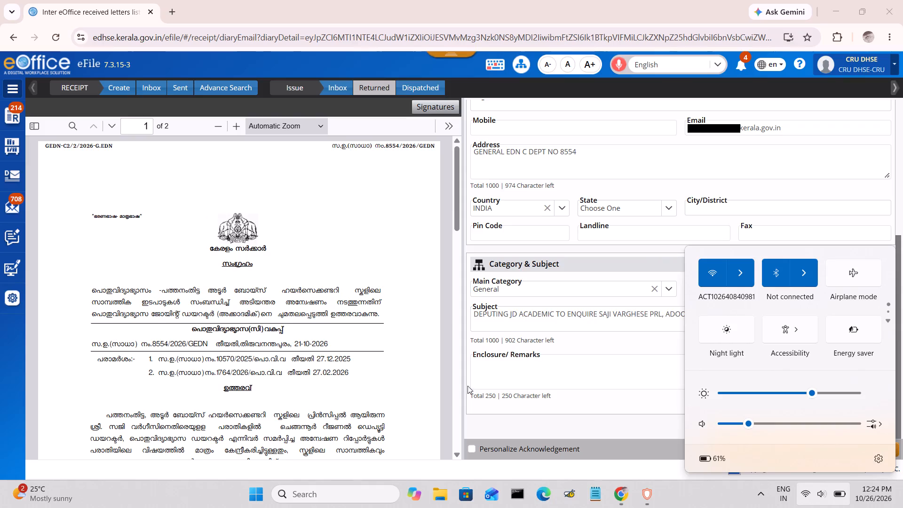
click(501, 379)
Generate the receipt for the DEPT NO 8554 letter again and proceed to sending it.
click(795, 452)
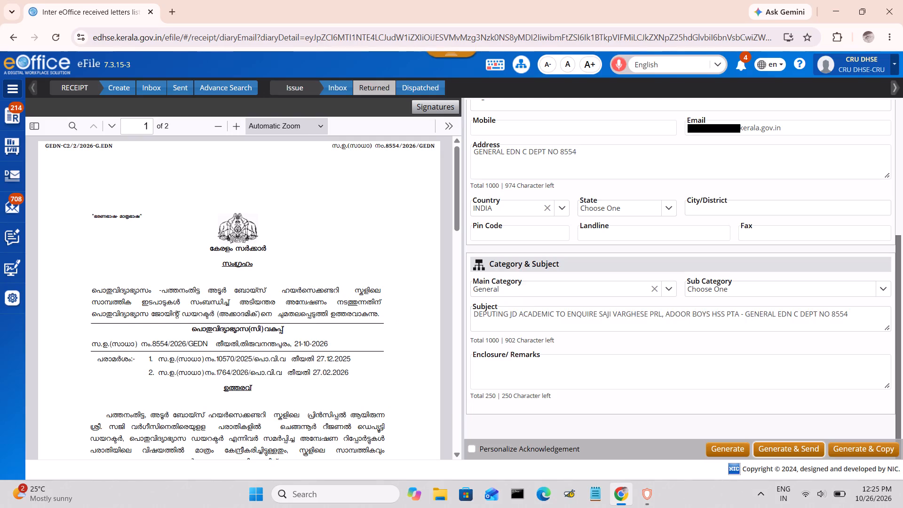
Copy the entire subject text of the DEPT NO 8554 receipt.
drag(853, 314, 559, 317)
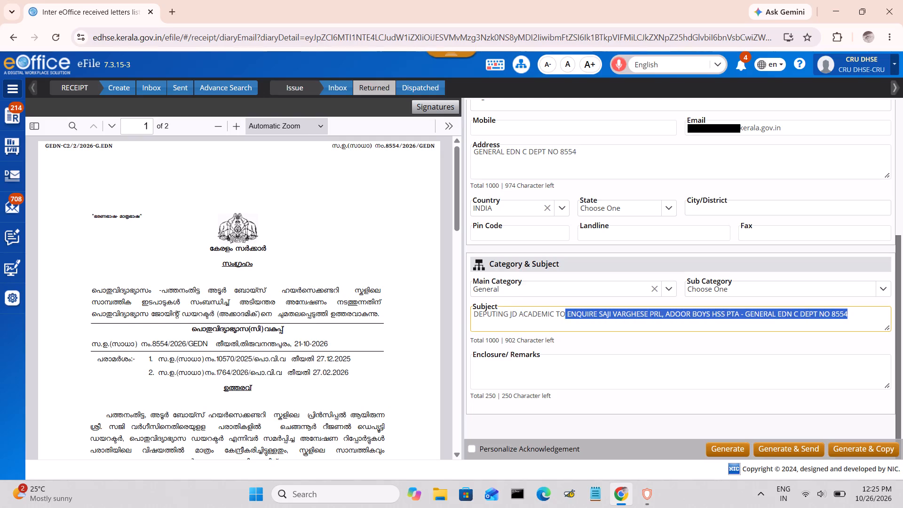
drag(559, 317, 455, 320)
key(ctrl+c)
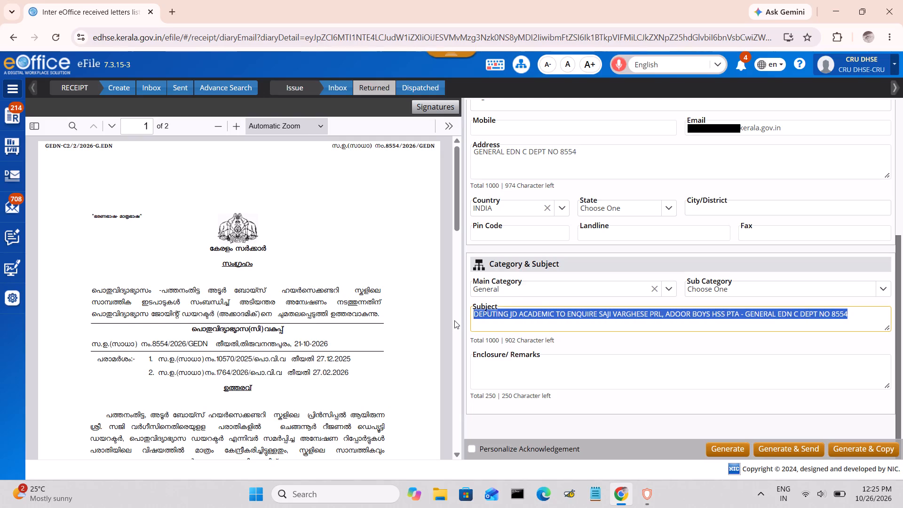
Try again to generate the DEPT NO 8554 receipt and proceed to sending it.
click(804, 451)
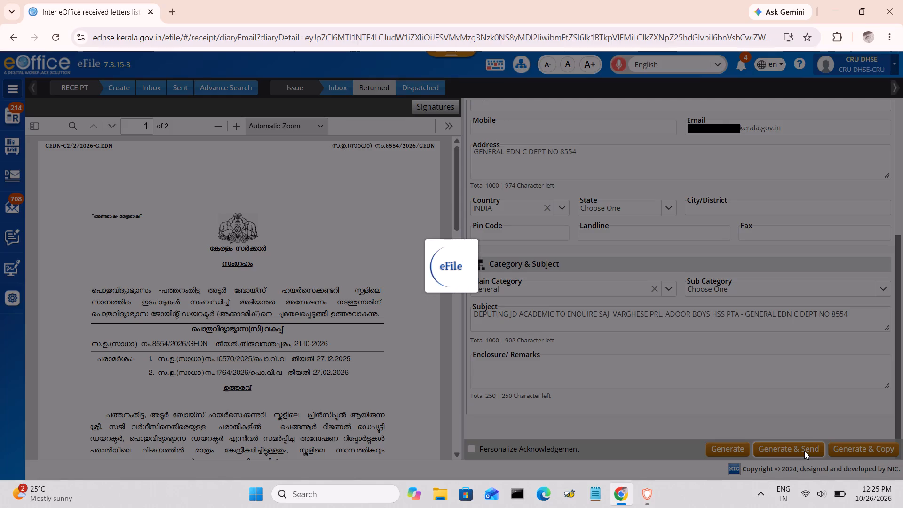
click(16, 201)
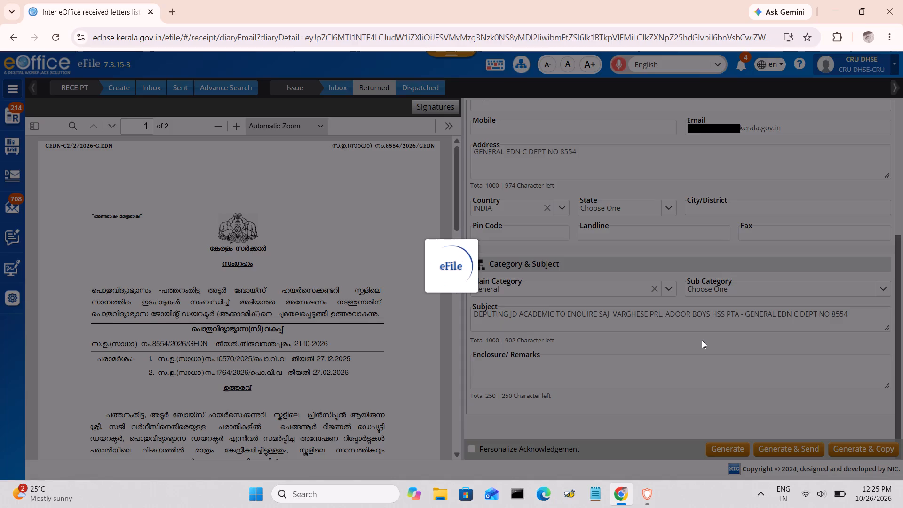
Switch to the Accops HySecure Client and dismiss its idle timeout notice.
click(650, 490)
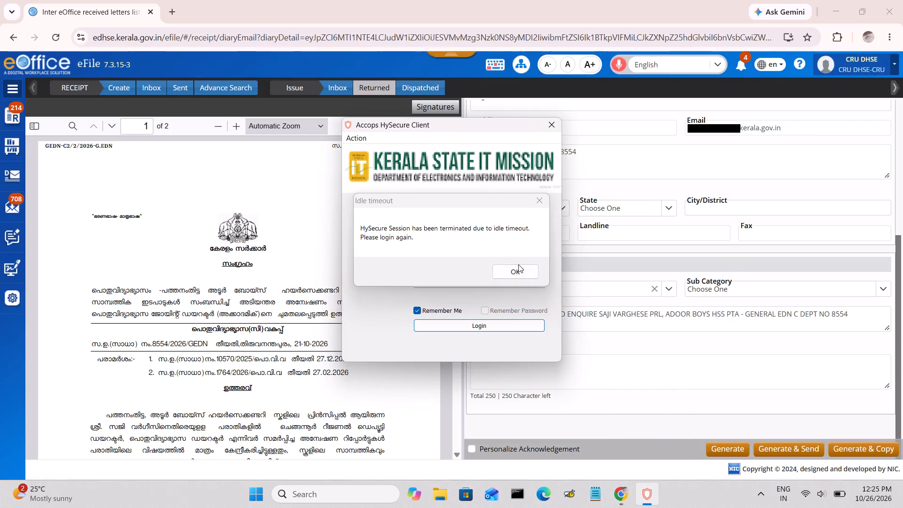
click(517, 268)
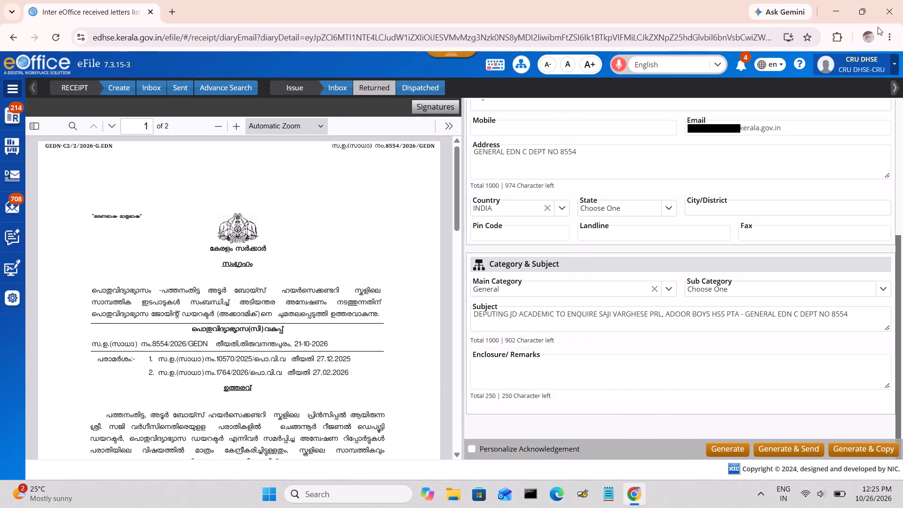
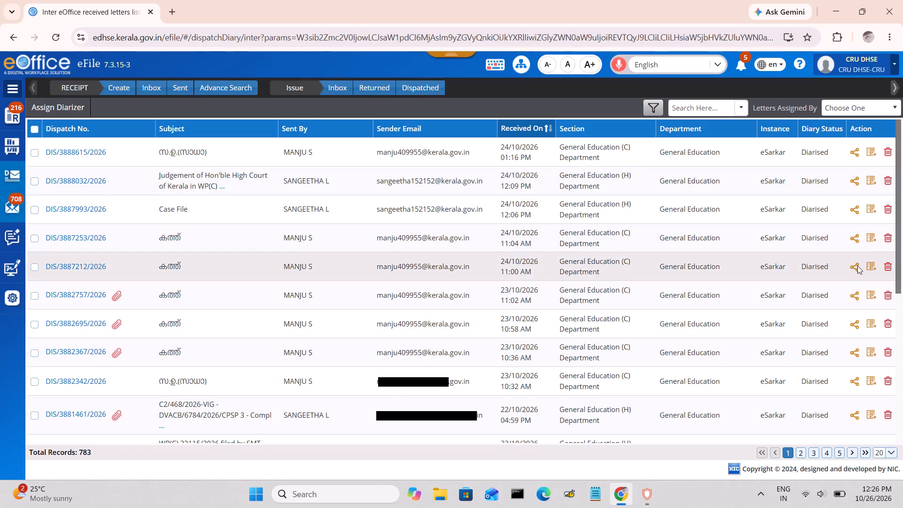
Open the not-yet-diarised letter DIS/3877945/2026, move its received PDF to the sequenced documents and diarise it.
scroll(848, 279, down, 2)
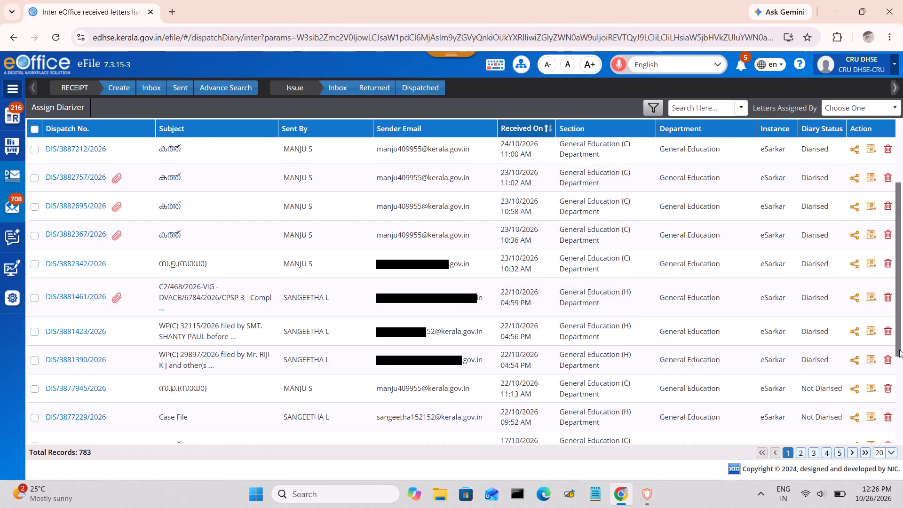
click(874, 389)
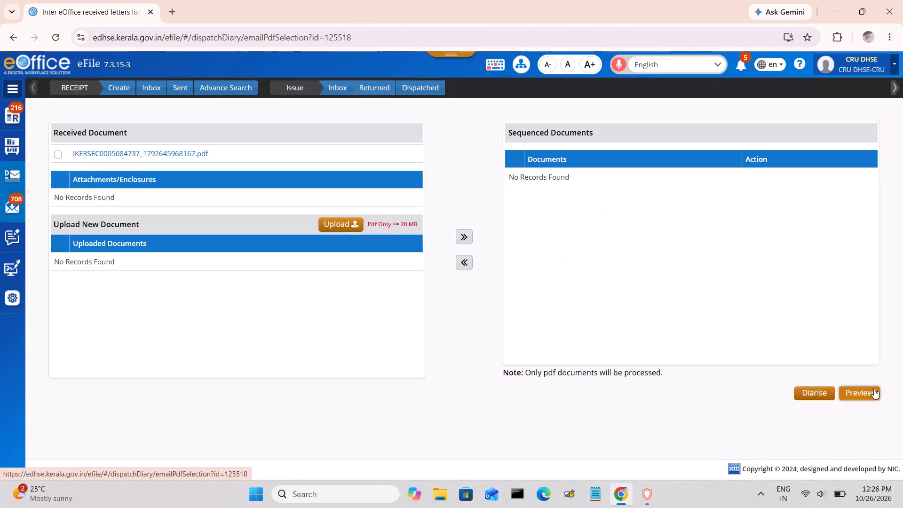
click(58, 154)
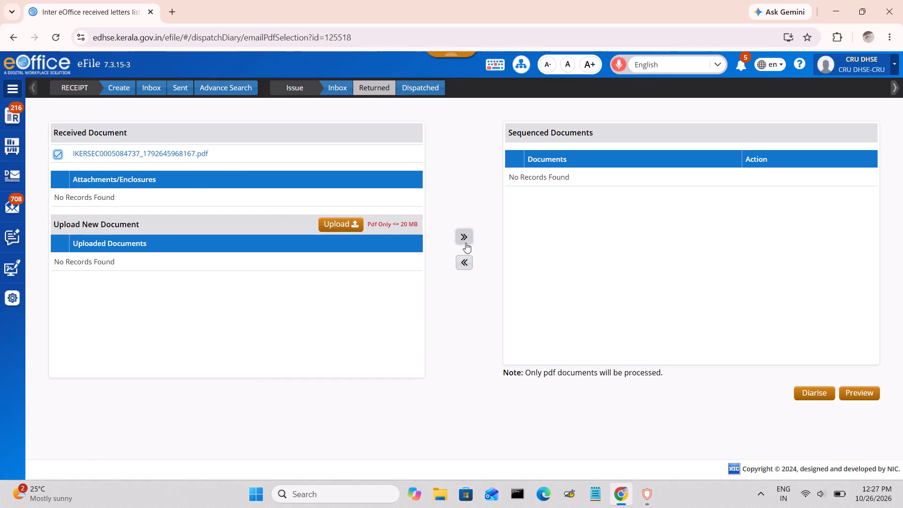
click(472, 236)
click(821, 391)
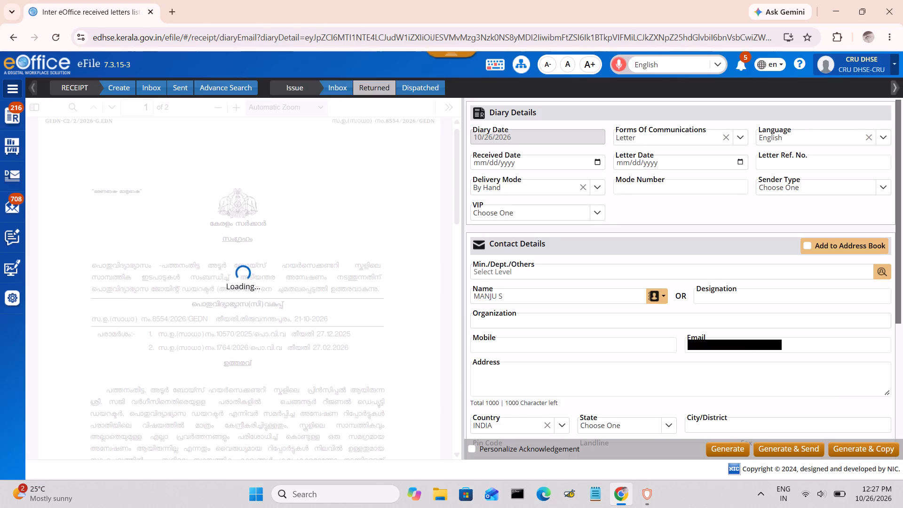
Fill the contact address with GENERAL EDN C DEPT NO 8554, trimming the rest of the copied subject text.
click(509, 383)
key(ctrl+v)
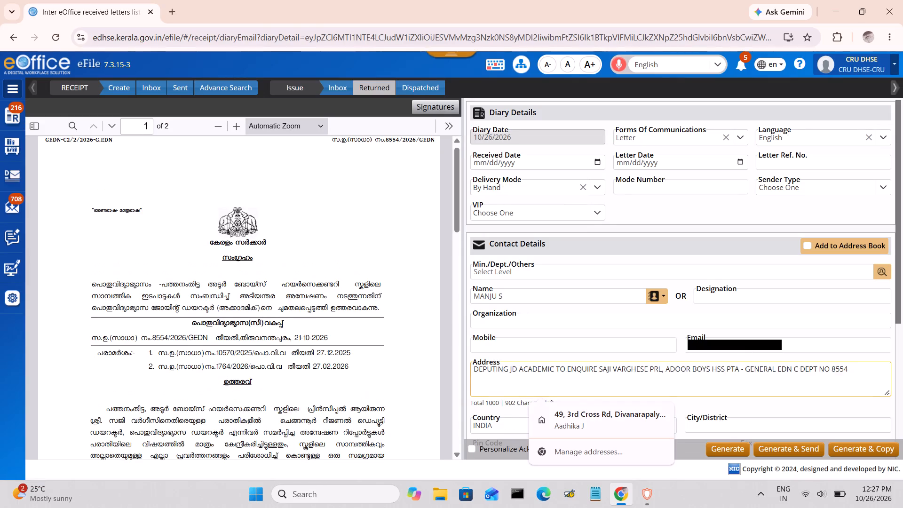
drag(745, 367, 503, 358)
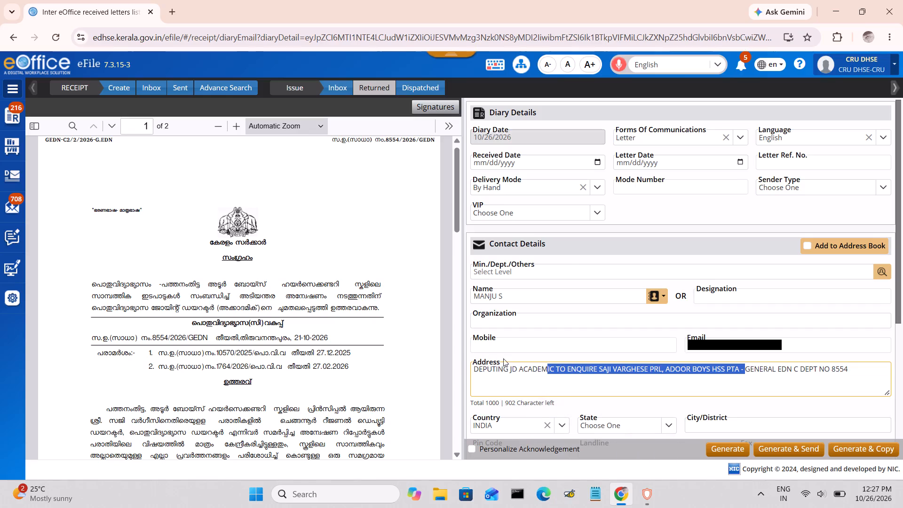
drag(503, 358, 444, 356)
key(BackSpace)
Set the main category to General and replace the subject with the full copied DEPT NO 8554 subject text.
scroll(566, 353, down, 3)
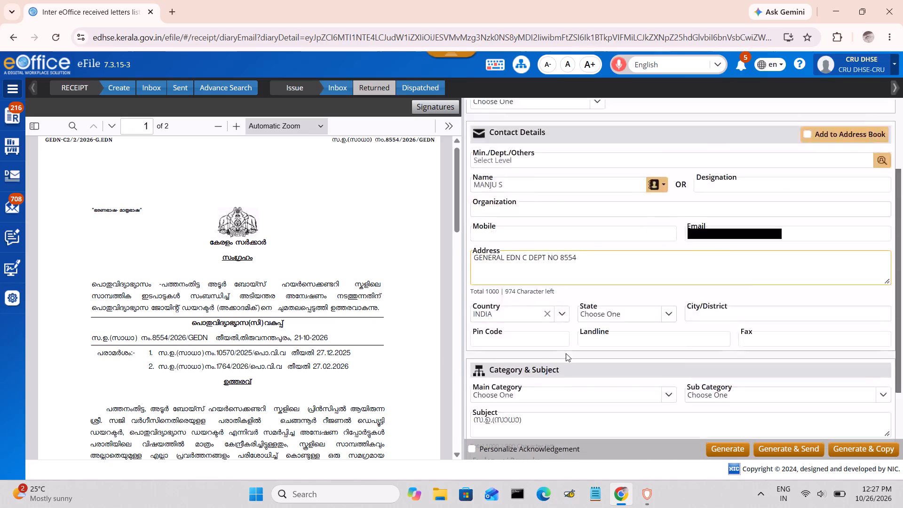
click(493, 331)
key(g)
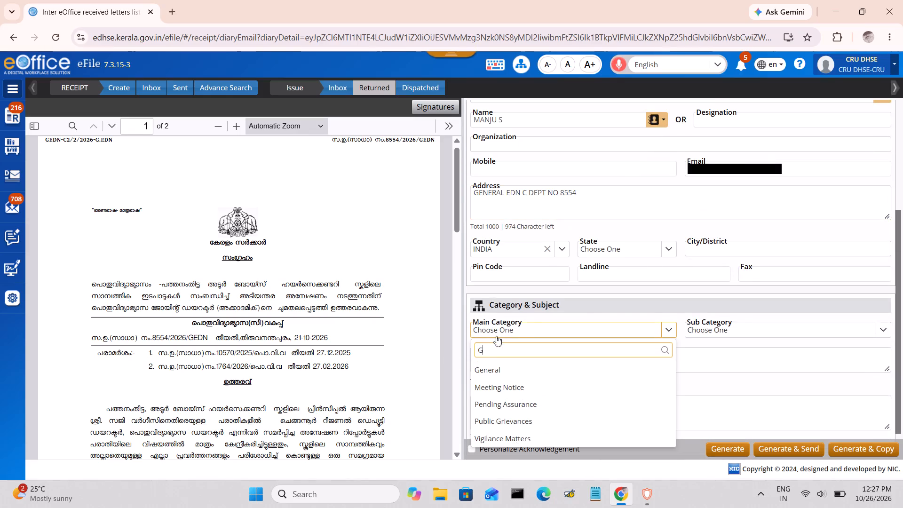
click(488, 369)
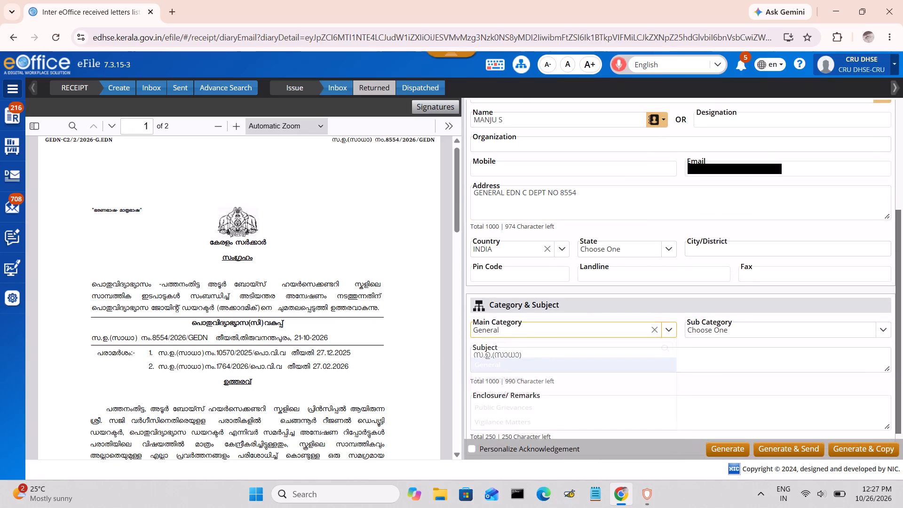
drag(470, 354, 596, 361)
key(ctrl+v)
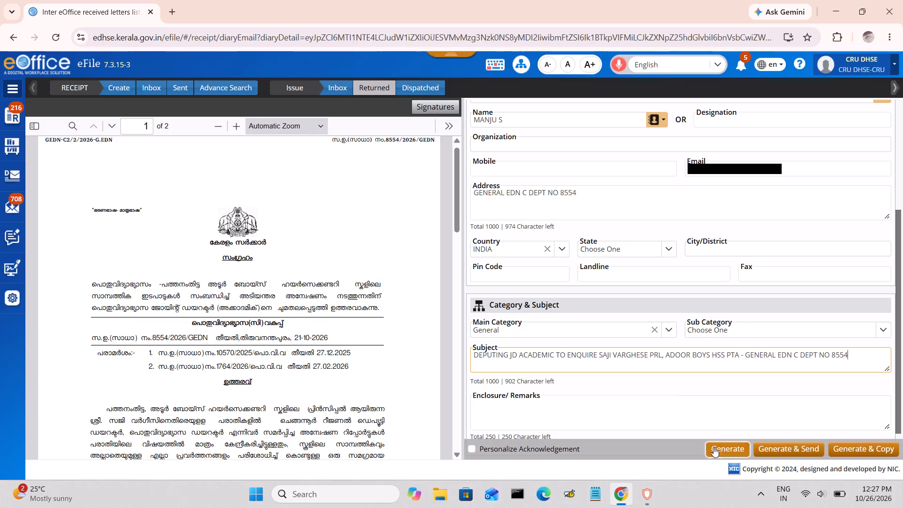
Generate the DEPT NO 8554 receipt and send it to the CA JD(ACAD) DHSE in the Joint Director (Acad) office.
click(781, 450)
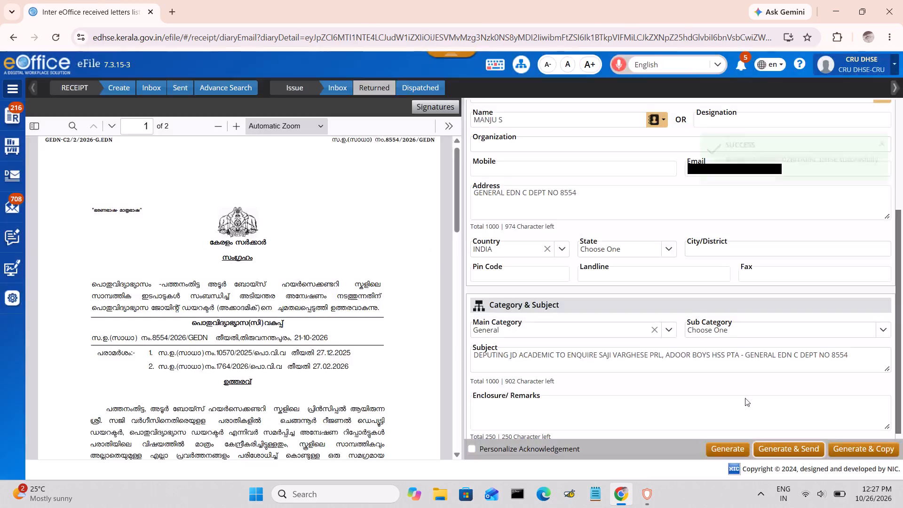
click(223, 202)
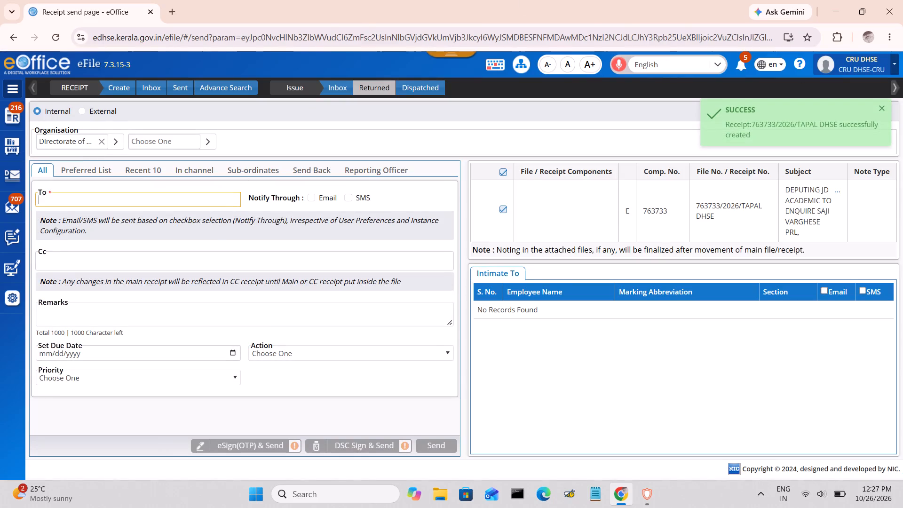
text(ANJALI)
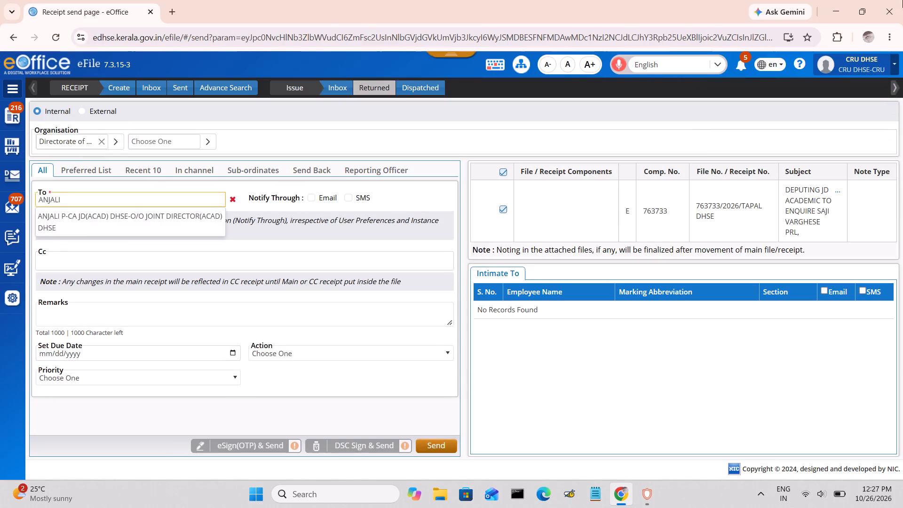
click(84, 221)
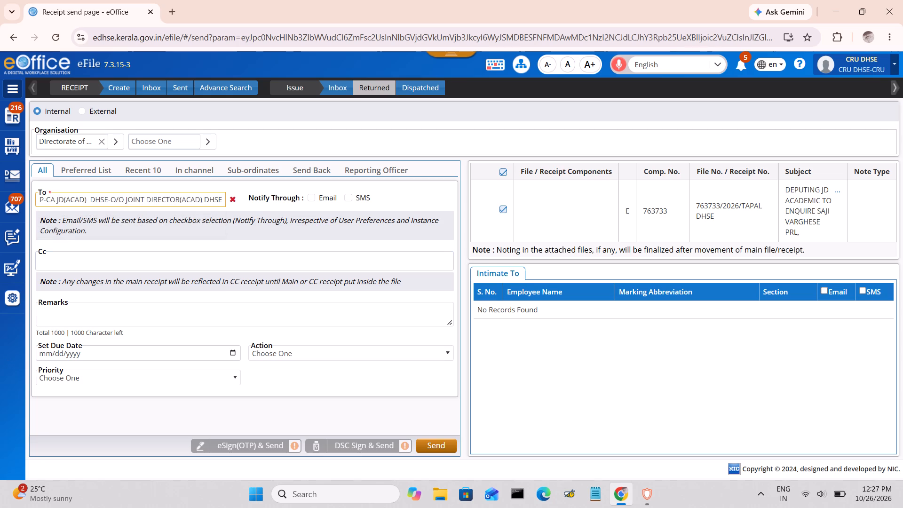
click(445, 443)
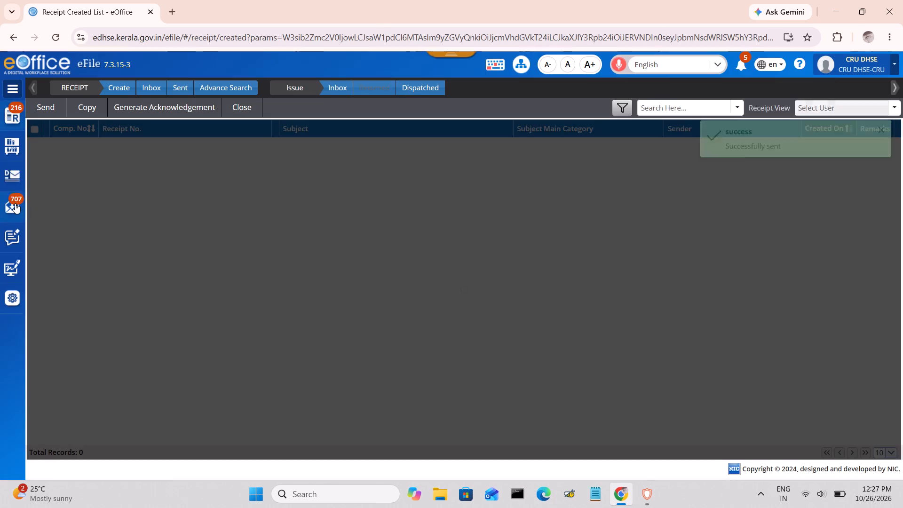
Return to the received letters, open the undiarised General Education (H) Case File letter, sequence its PDF and diarise it.
click(14, 203)
click(50, 247)
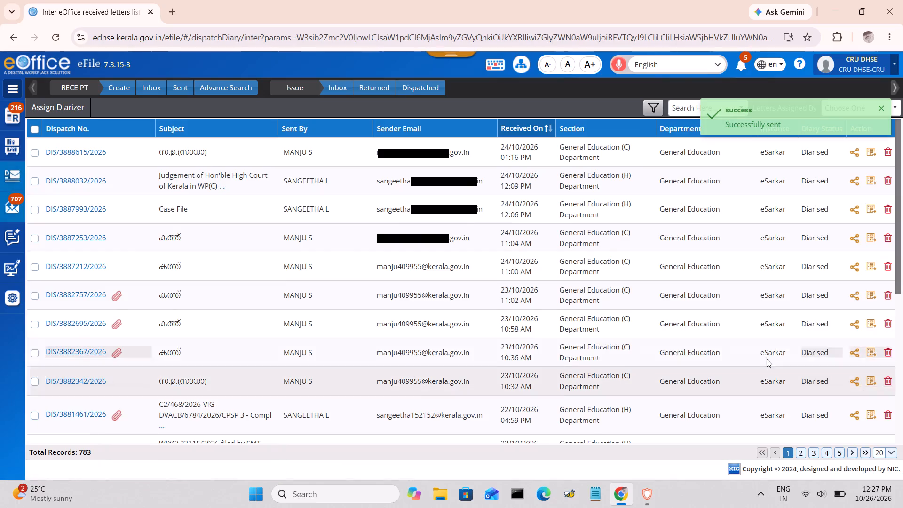
scroll(771, 348, down, 3)
click(873, 357)
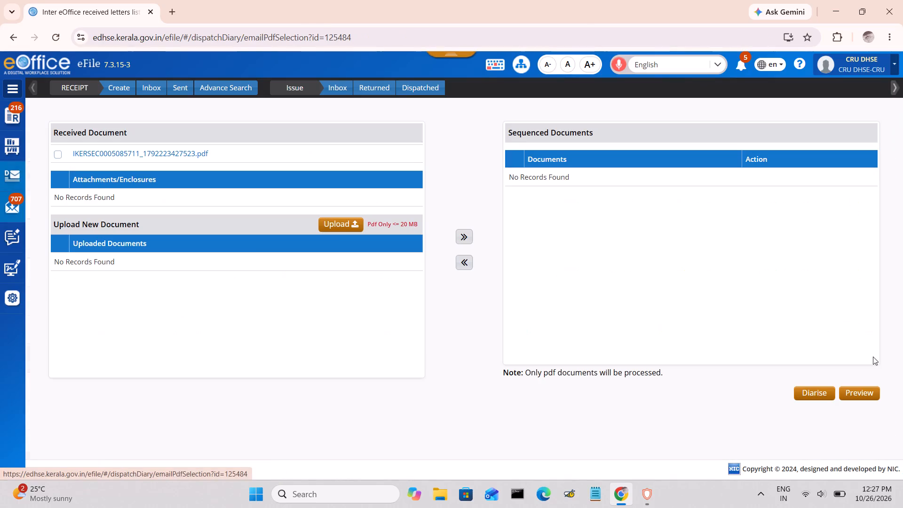
click(58, 152)
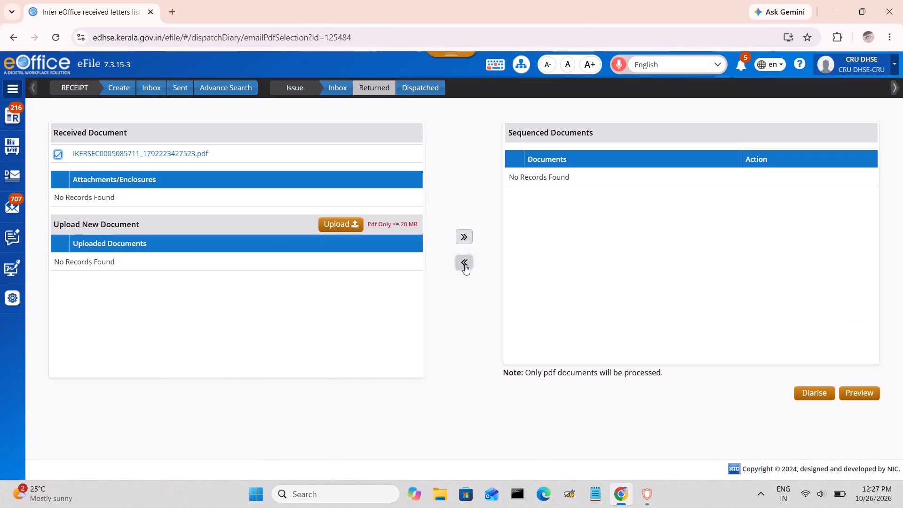
click(469, 238)
click(806, 392)
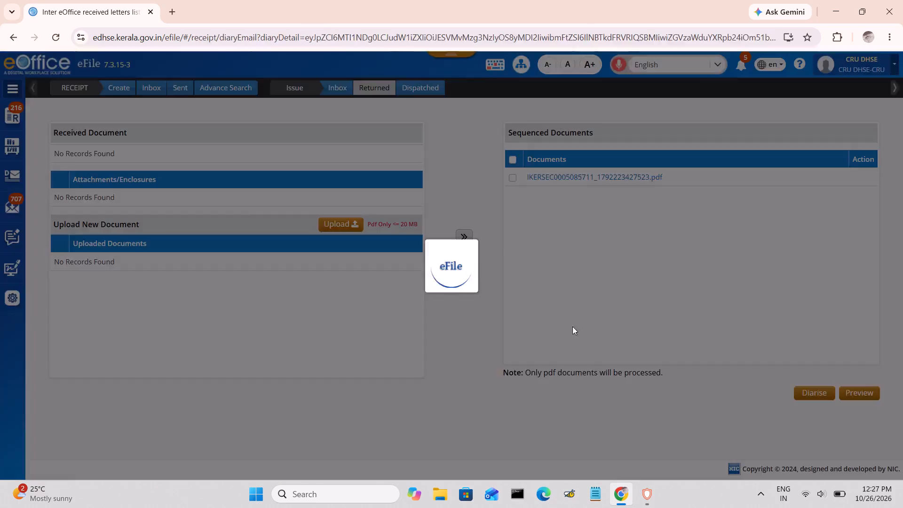
Enter GENERAL EDN H DEPT NO H3/269 as the contact address and copy that text.
click(515, 388)
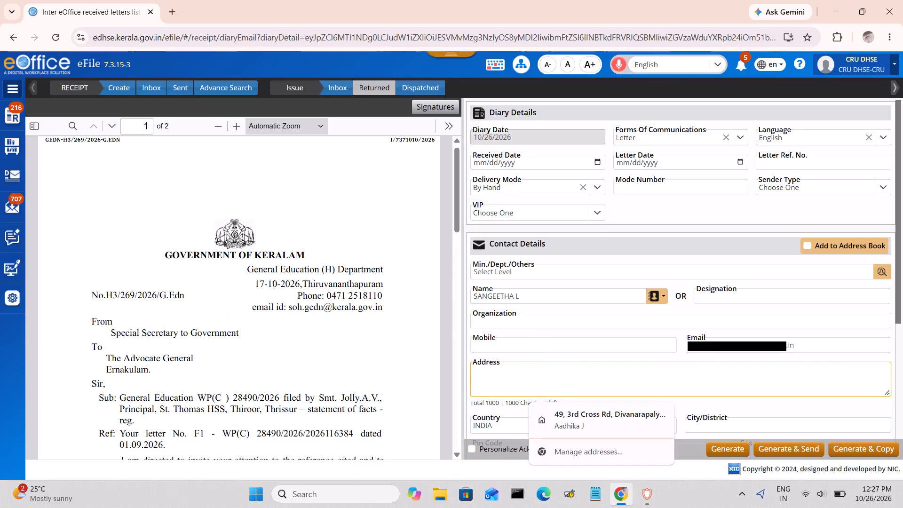
key(ctrl+v)
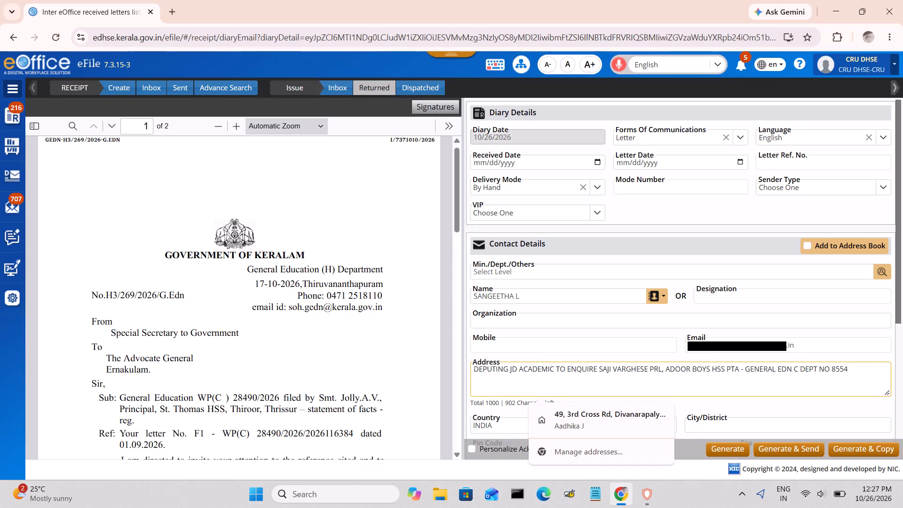
drag(860, 369, 392, 381)
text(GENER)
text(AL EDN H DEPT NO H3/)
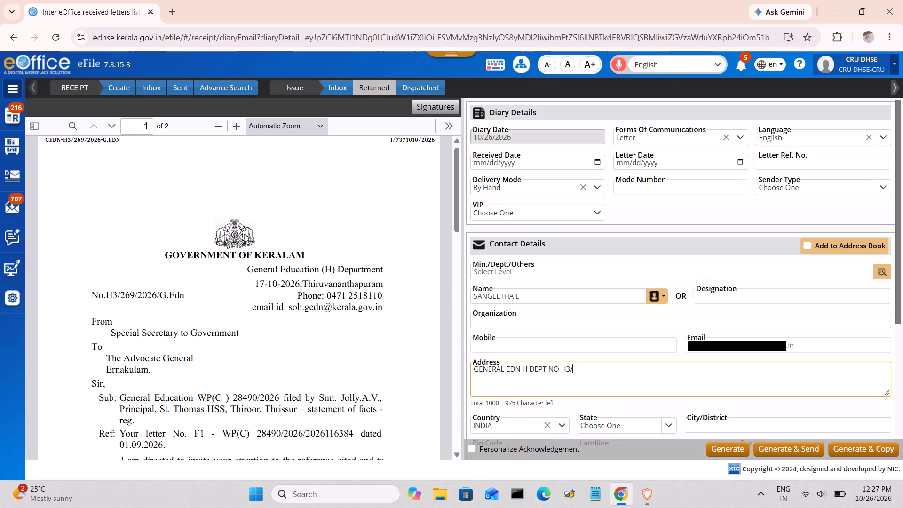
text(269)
drag(588, 372, 438, 382)
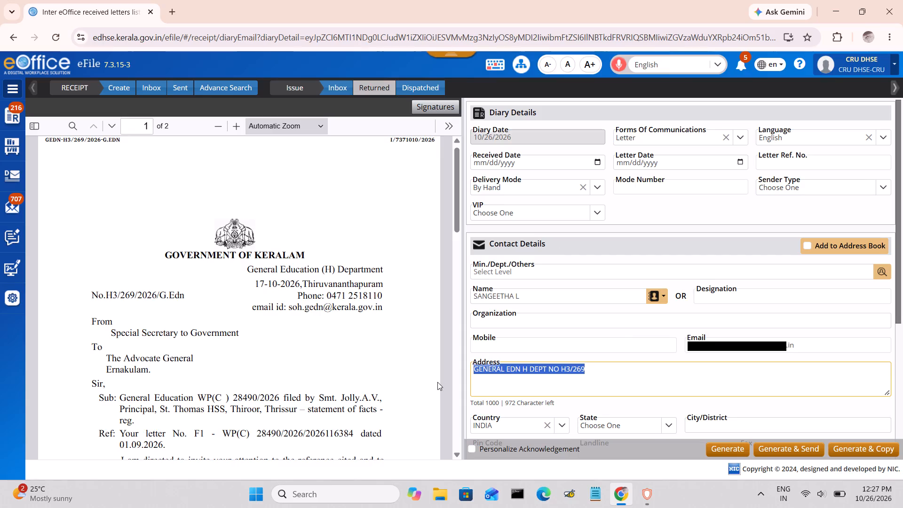
key(ctrl+c)
Set the main category of the H3/269 receipt to General.
scroll(638, 349, down, 5)
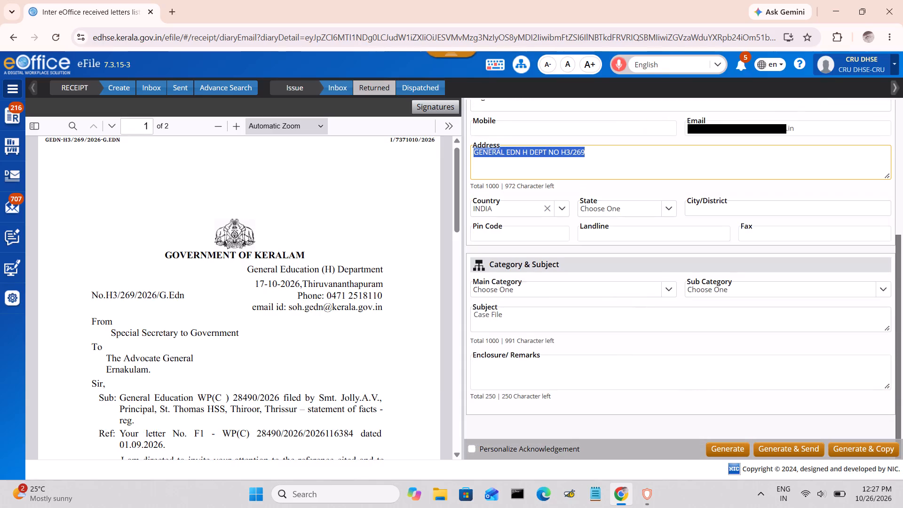
click(493, 289)
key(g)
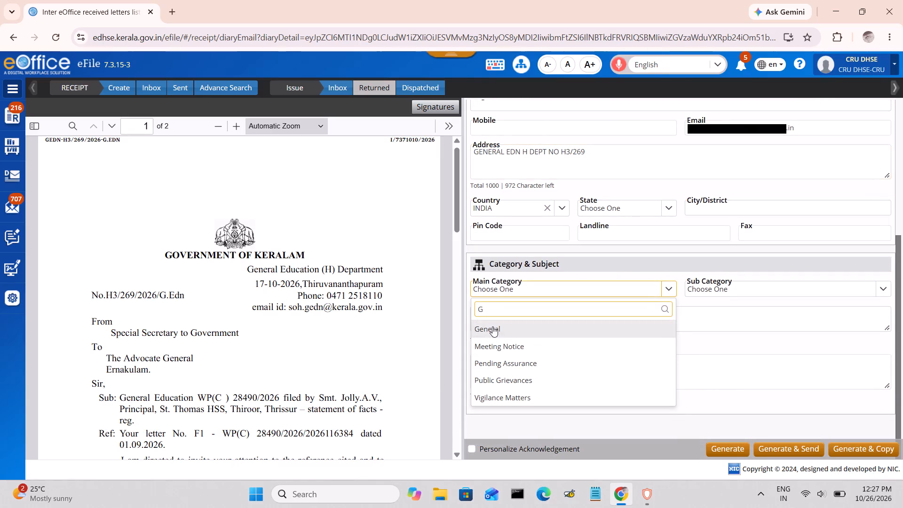
click(492, 326)
click(515, 317)
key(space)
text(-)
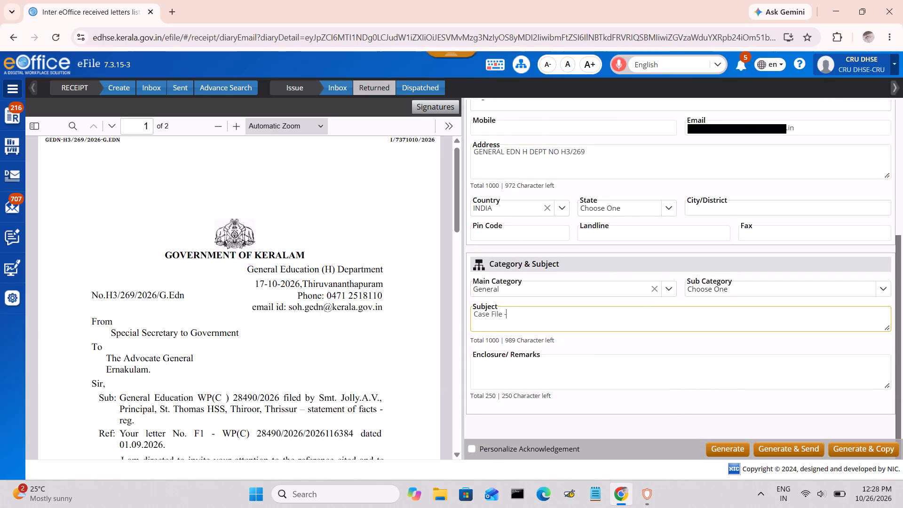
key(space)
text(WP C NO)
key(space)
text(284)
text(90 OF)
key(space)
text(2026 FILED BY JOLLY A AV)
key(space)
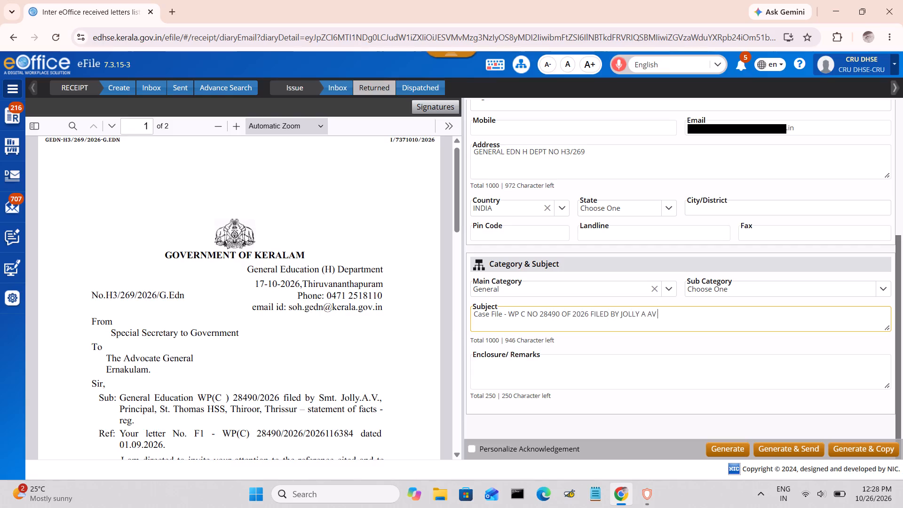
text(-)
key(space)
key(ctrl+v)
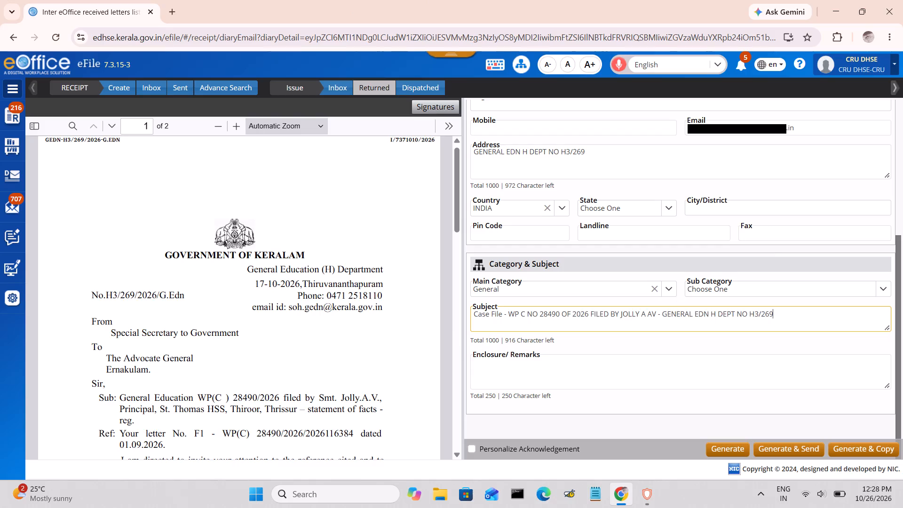
click(652, 317)
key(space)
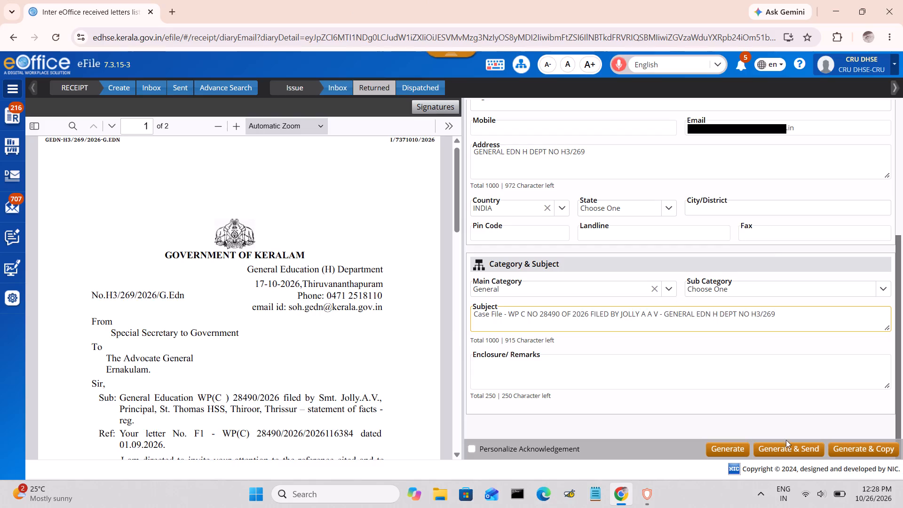
Generate the H3/269 receipt for sending and look up ACD B as its recipient.
click(788, 449)
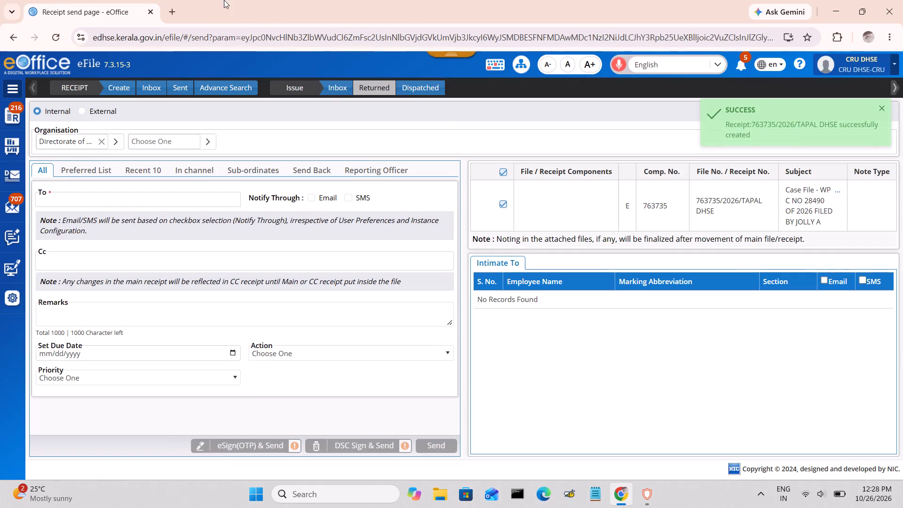
click(236, 197)
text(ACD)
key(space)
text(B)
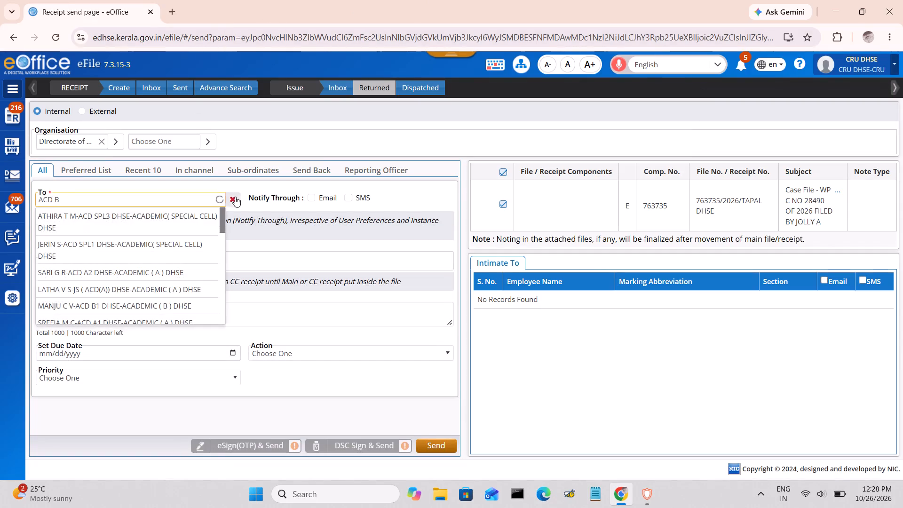
Choose the JS (ACD B) officer of DHSE-Academic (B) as recipient and send the H3/269 receipt.
click(67, 302)
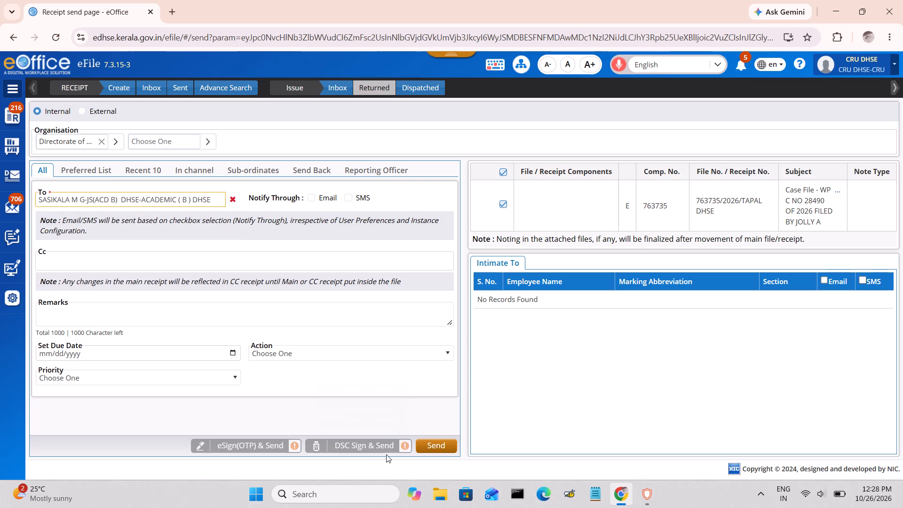
click(440, 442)
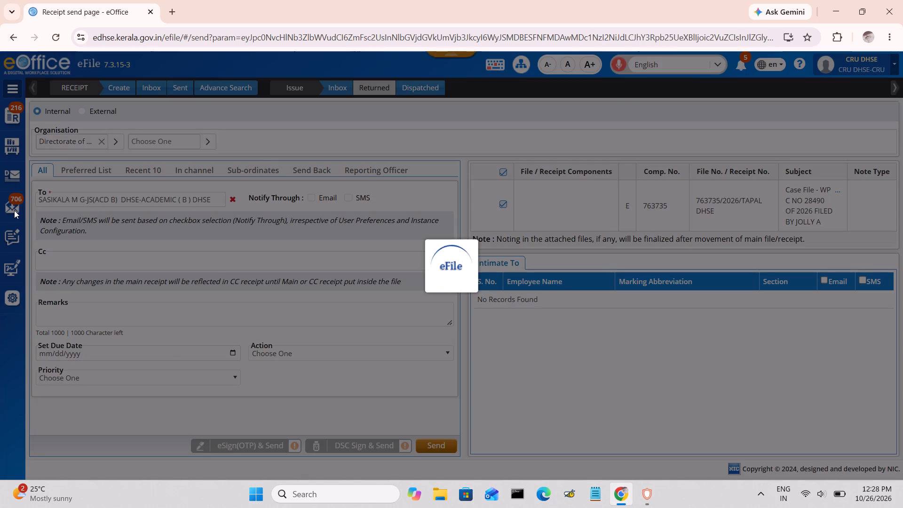
Return to the inter-eOffice received letters, open undiarised General Education (C) letter DIS/3876496/2026, sequence its PDF and diarise it.
click(14, 210)
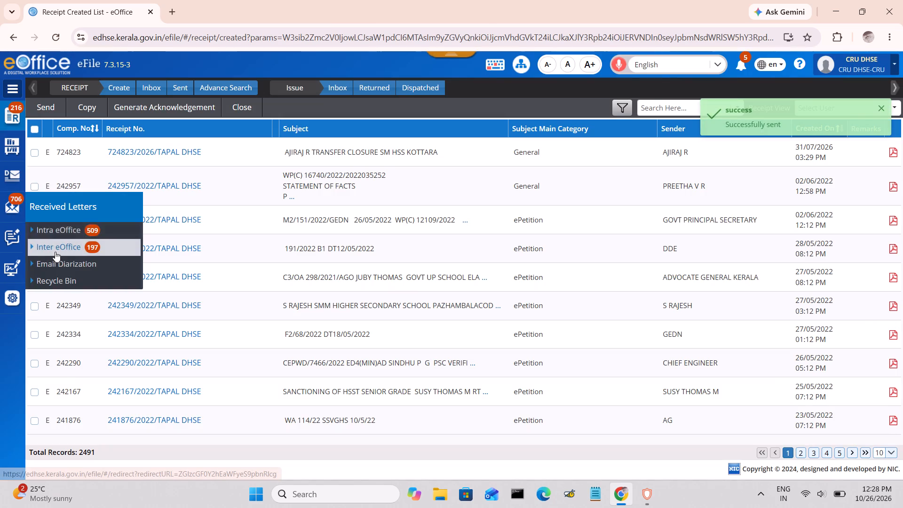
click(55, 252)
scroll(829, 285, down, 4)
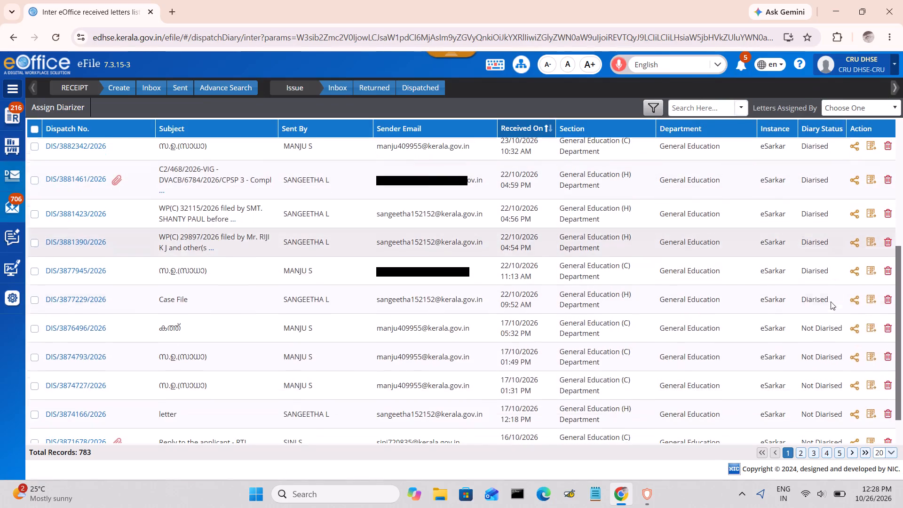
click(871, 326)
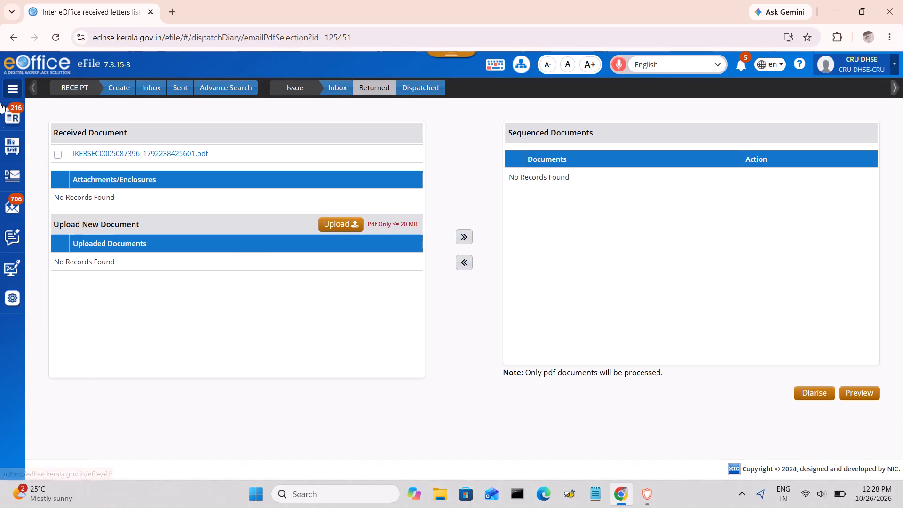
click(55, 153)
click(466, 235)
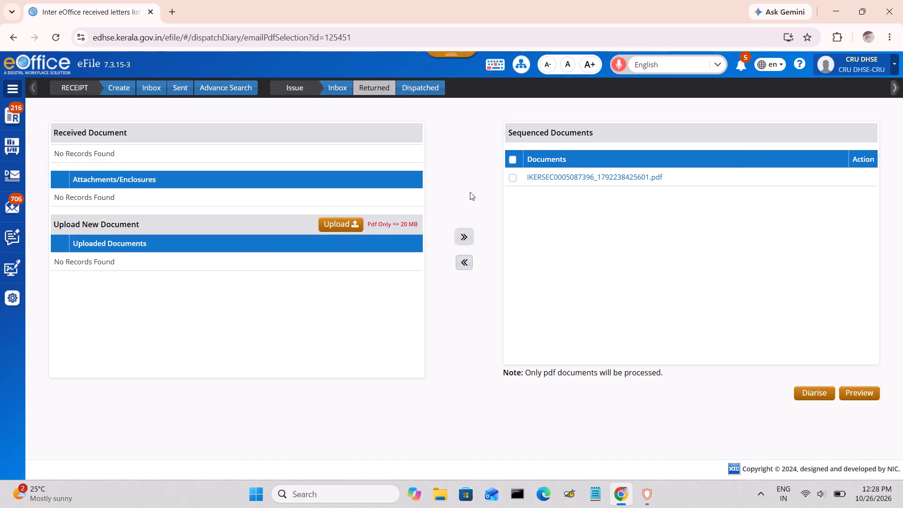
click(814, 397)
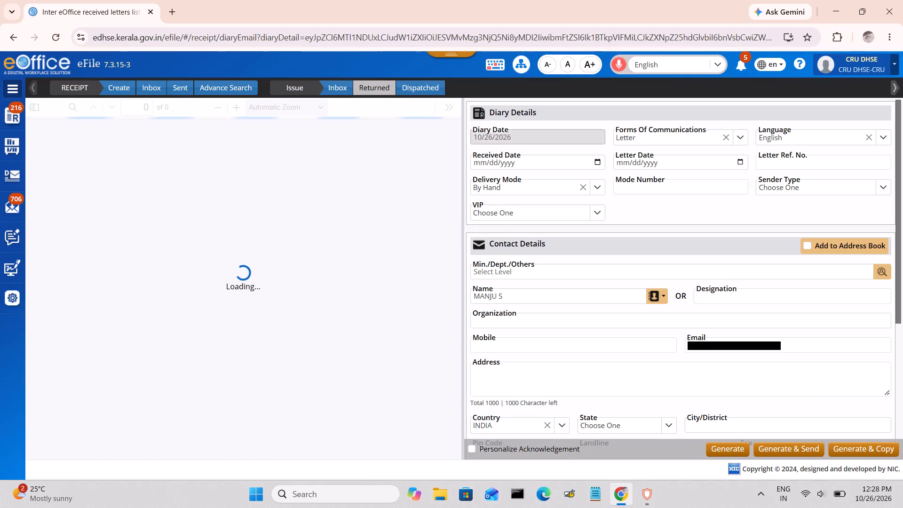
Enter GENERAL EDN C DEPT NO C2/340 as the contact address by adapting the copied text, and copy the new address.
click(581, 385)
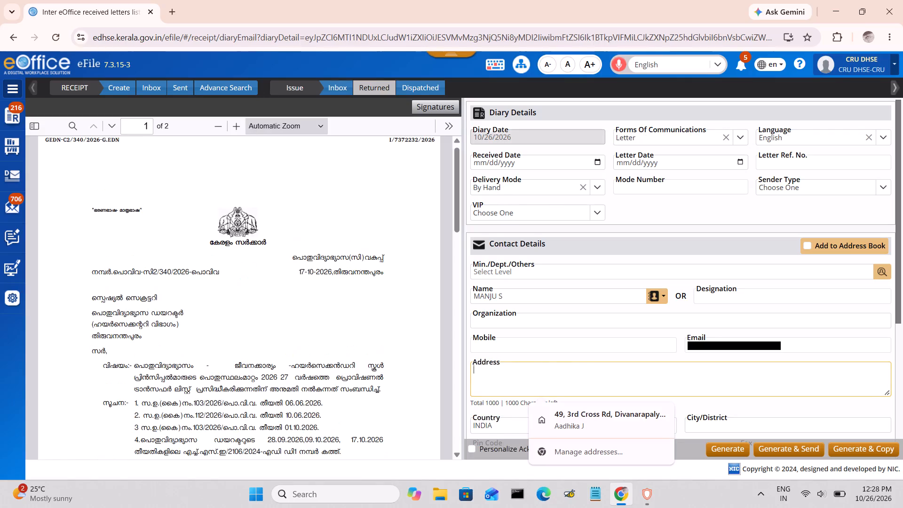
key(ctrl+v)
click(524, 366)
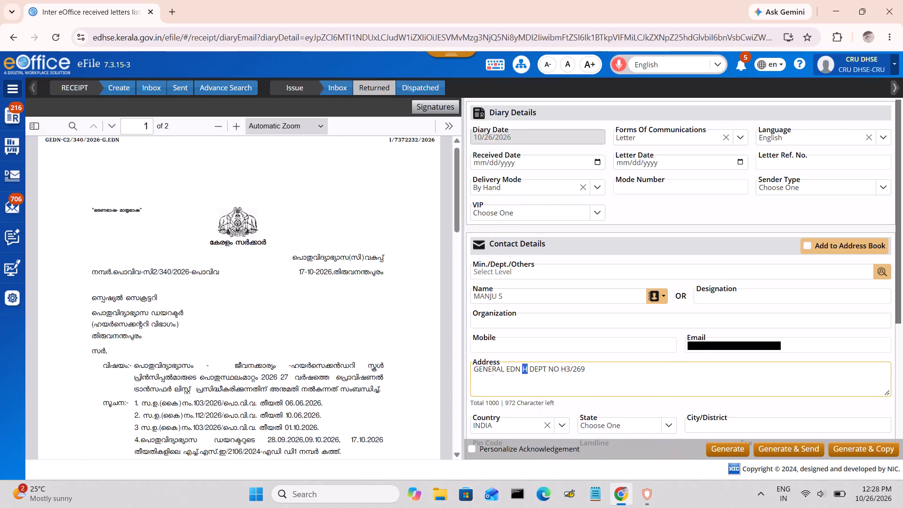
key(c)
drag(562, 364, 602, 368)
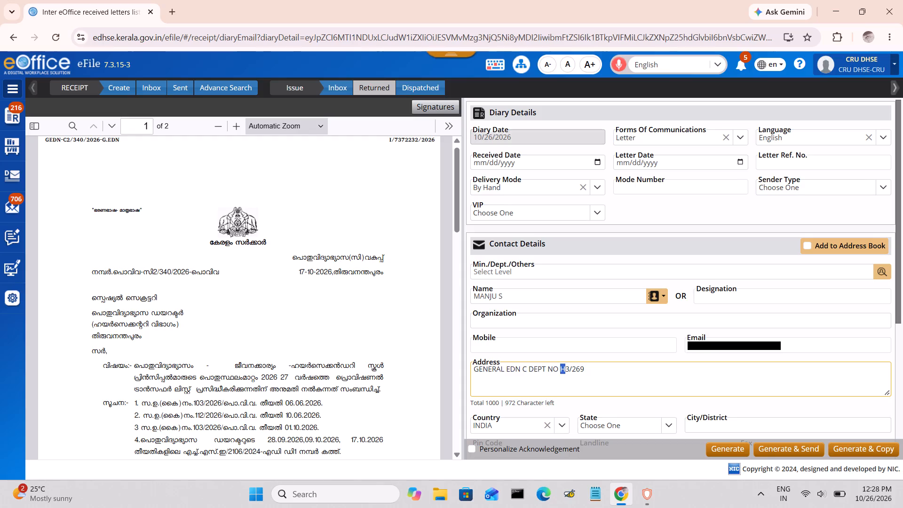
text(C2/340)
drag(593, 365, 426, 379)
key(ctrl+c)
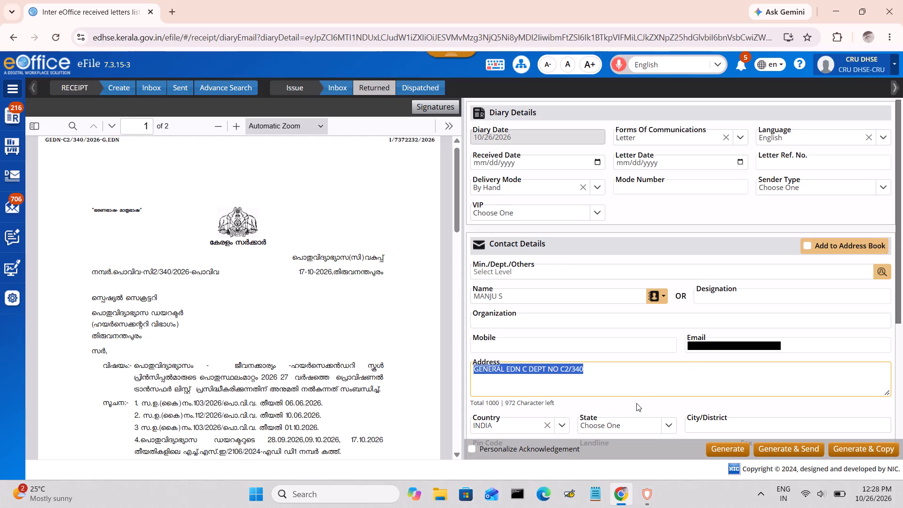
Set the main category of the C2/340 receipt to General.
scroll(595, 405, down, 4)
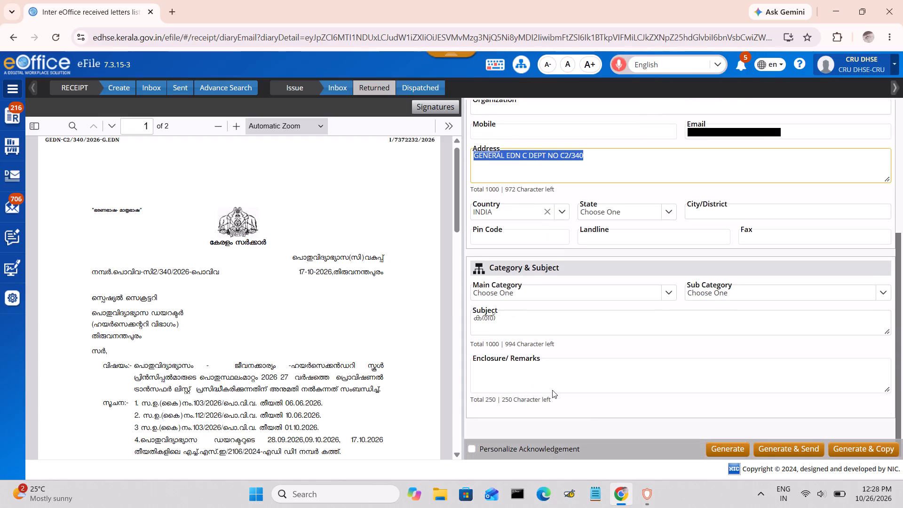
click(487, 291)
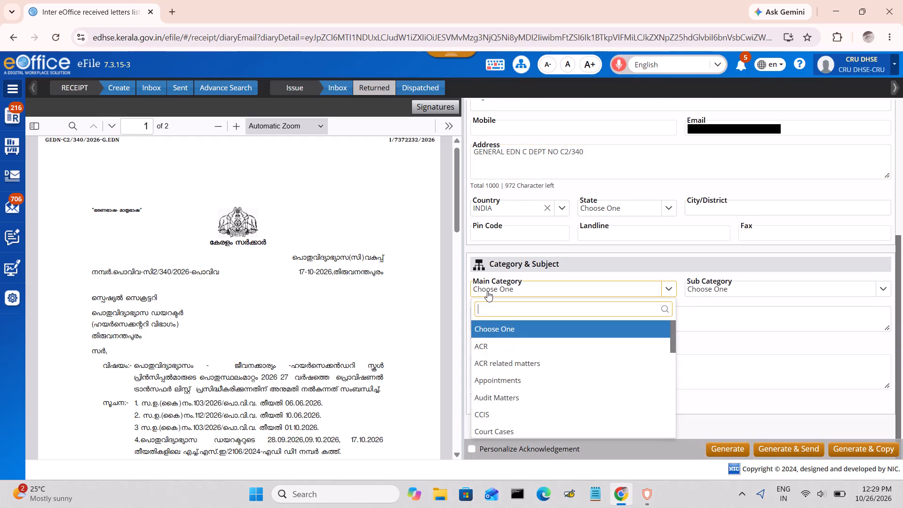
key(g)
click(493, 331)
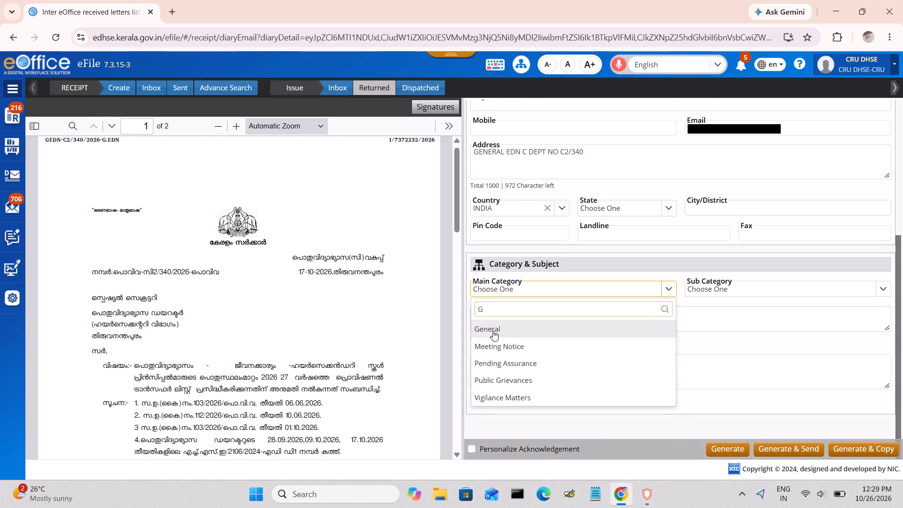
Replace the C2/340 receipt's subject with PRL TRANSFER PROVISIONAL LIST - REG. GENERAL EDN C DEPT NO C2/340.
scroll(328, 388, down, 15)
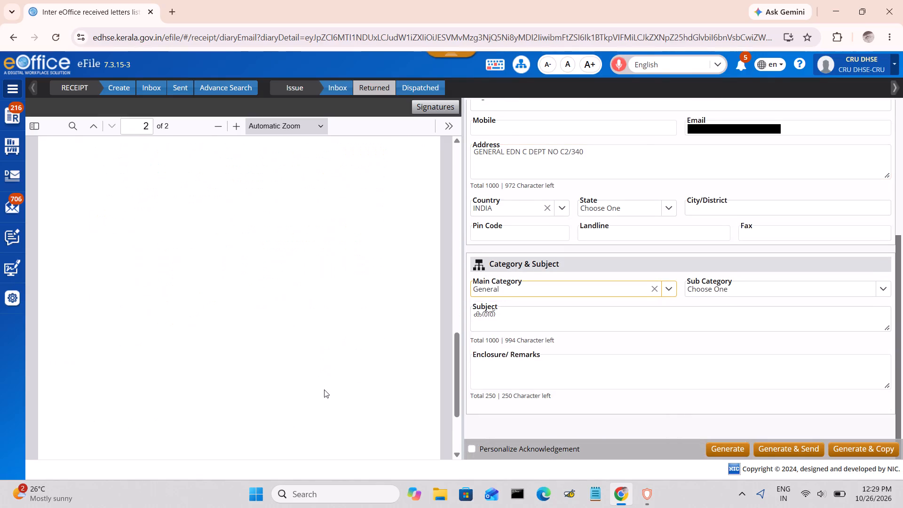
scroll(324, 389, down, 3)
scroll(324, 389, up, 12)
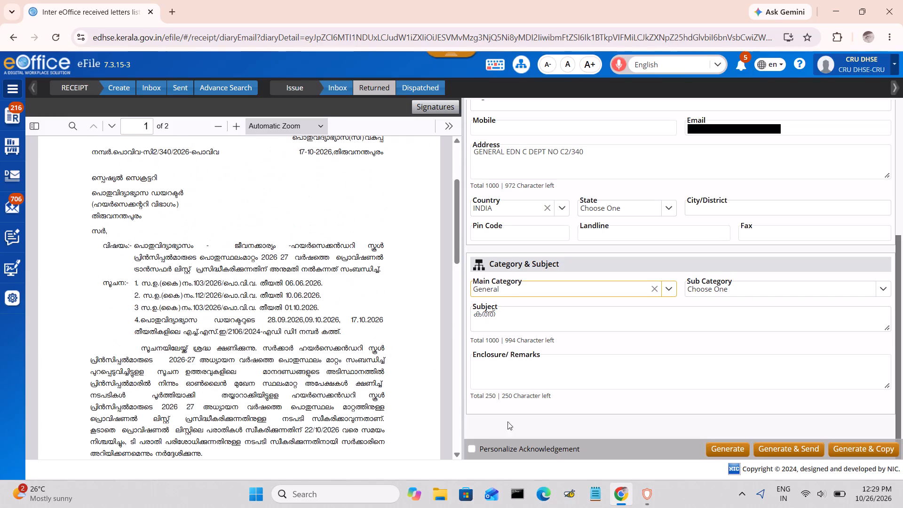
drag(515, 318, 453, 317)
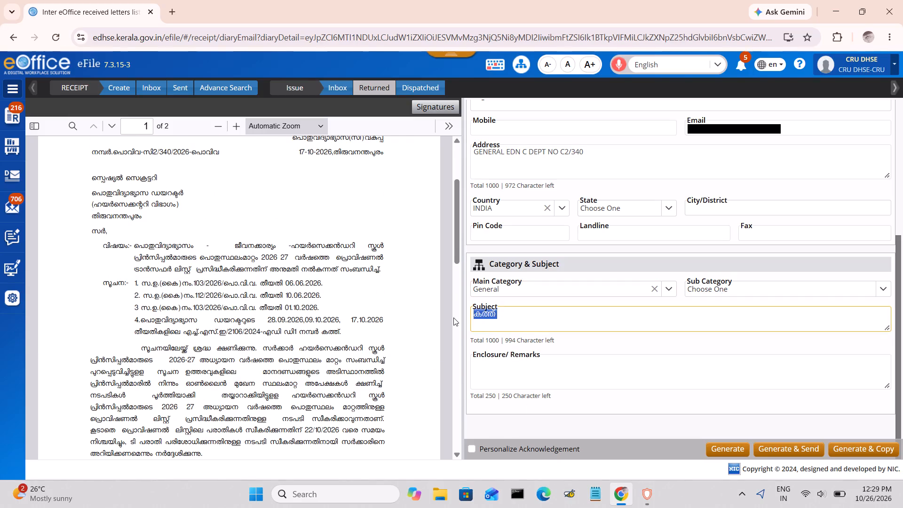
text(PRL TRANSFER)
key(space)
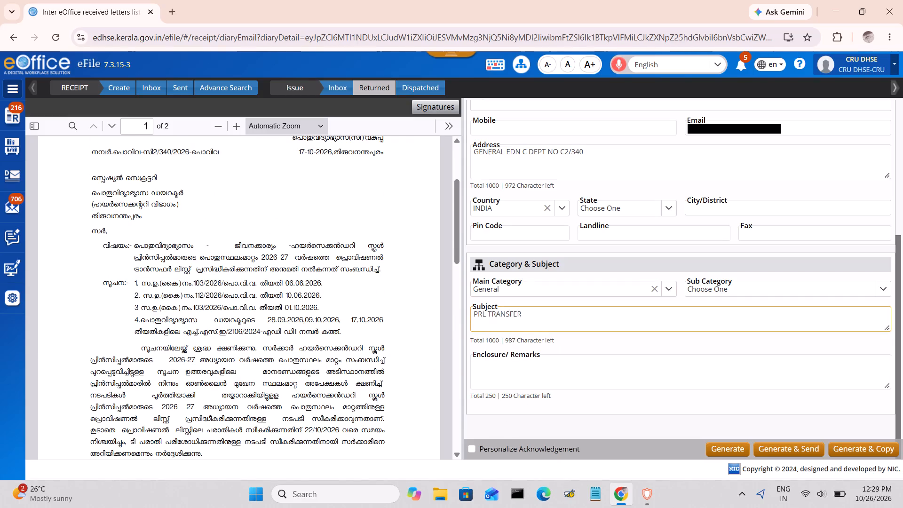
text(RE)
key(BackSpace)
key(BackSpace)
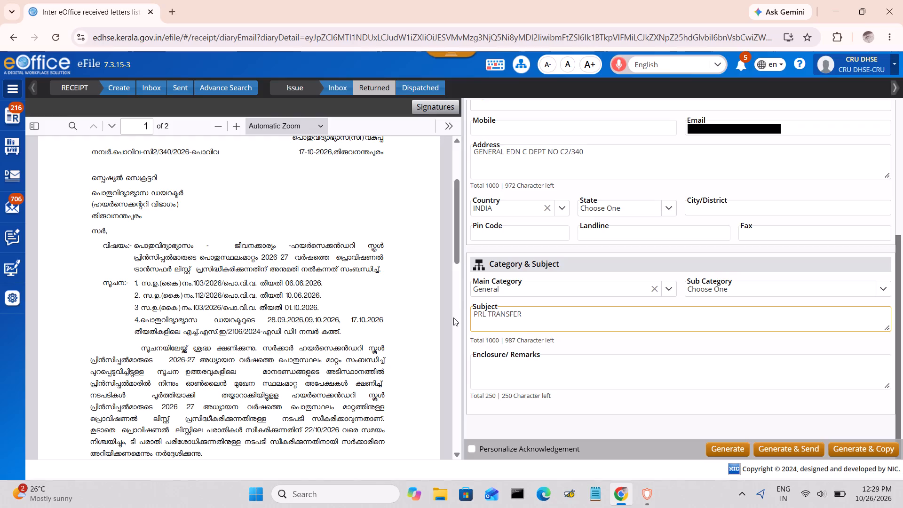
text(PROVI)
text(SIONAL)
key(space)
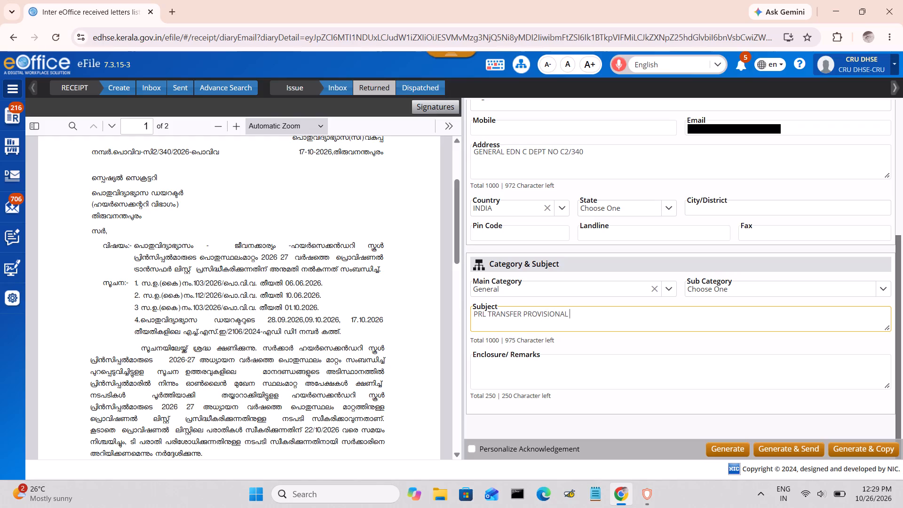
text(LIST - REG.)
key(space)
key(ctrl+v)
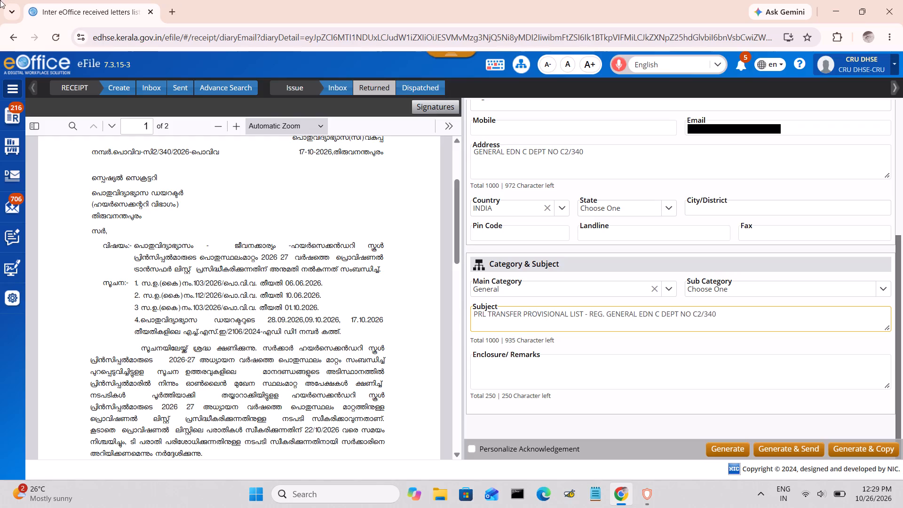
Generate the C2/340 receipt and send it to the JS (AD D) in DHSE-ADMINISTRATION (D), found by searching AD D.
click(785, 447)
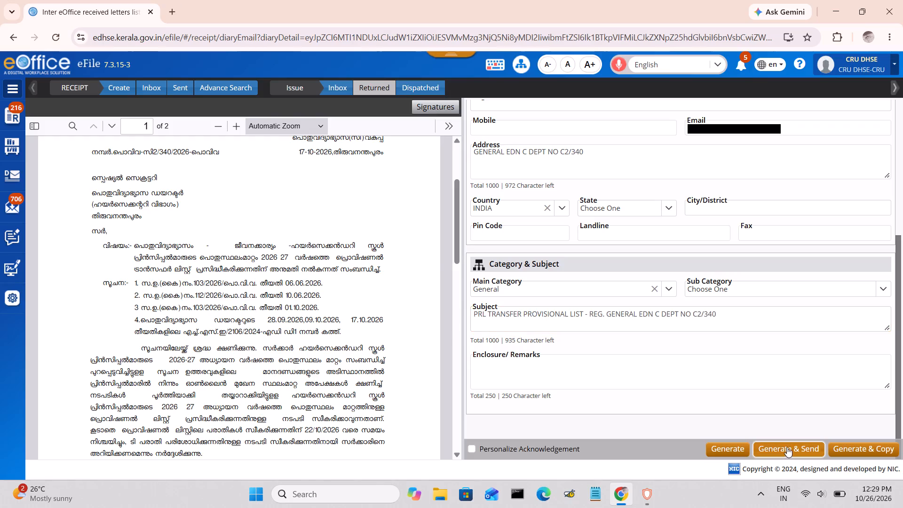
click(159, 200)
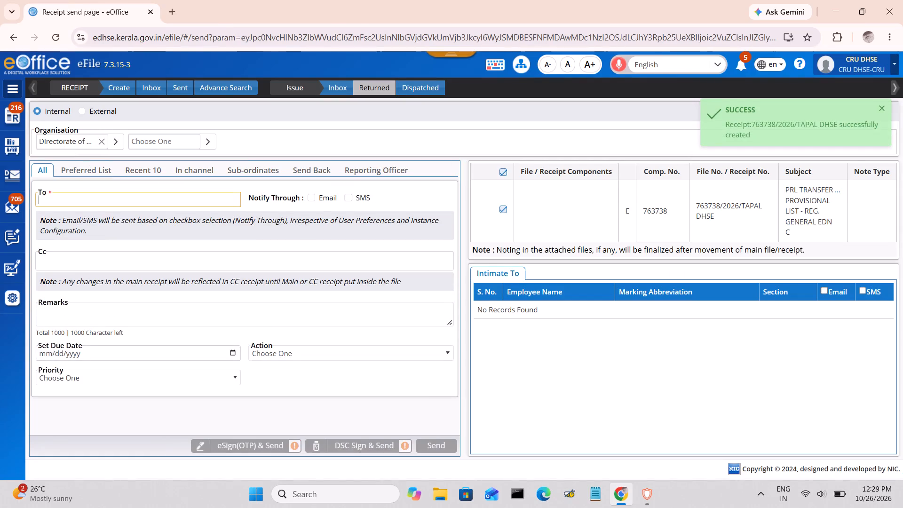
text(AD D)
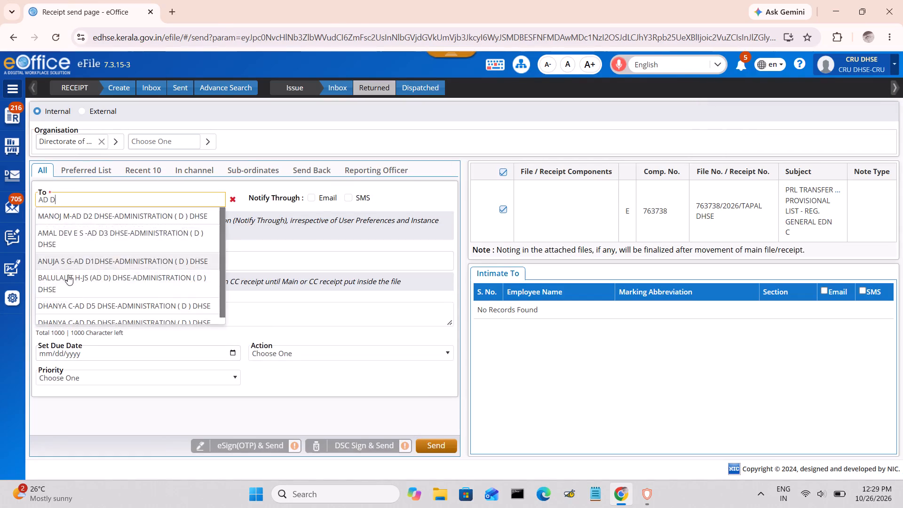
click(60, 280)
click(430, 443)
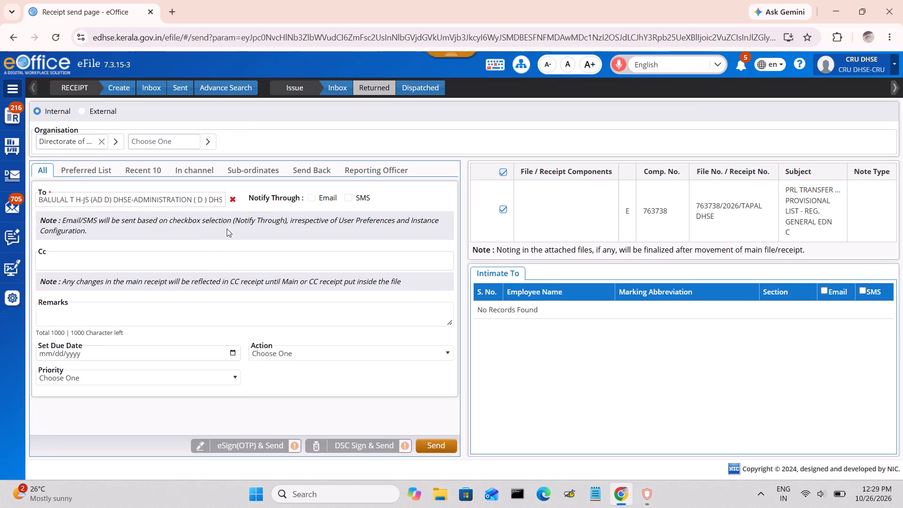
click(11, 206)
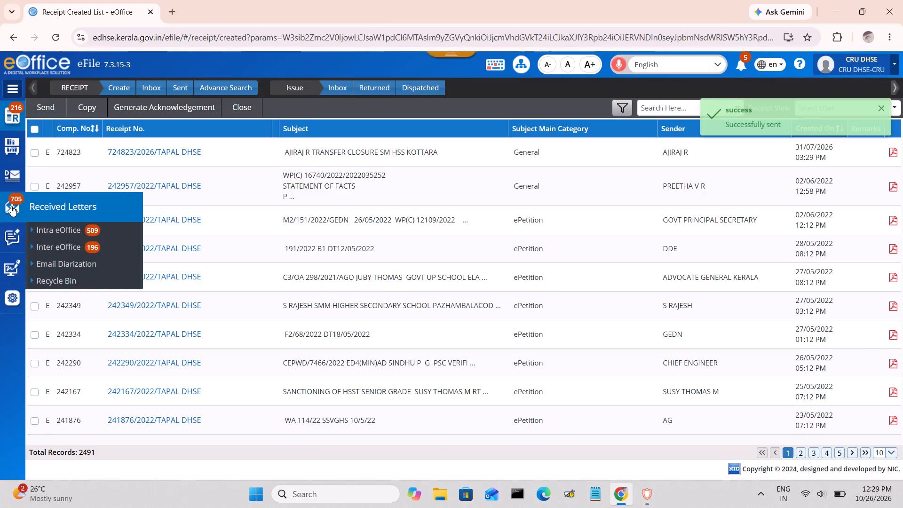
click(70, 251)
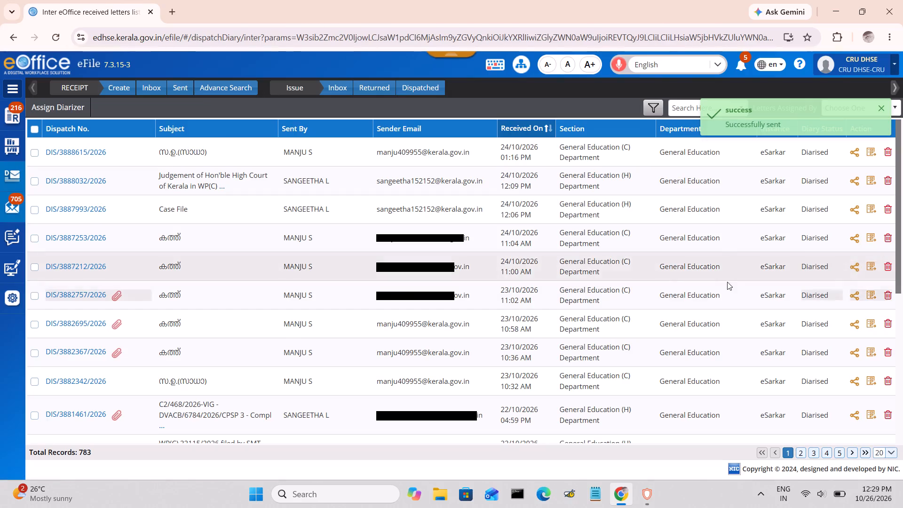
scroll(757, 306, down, 4)
click(871, 352)
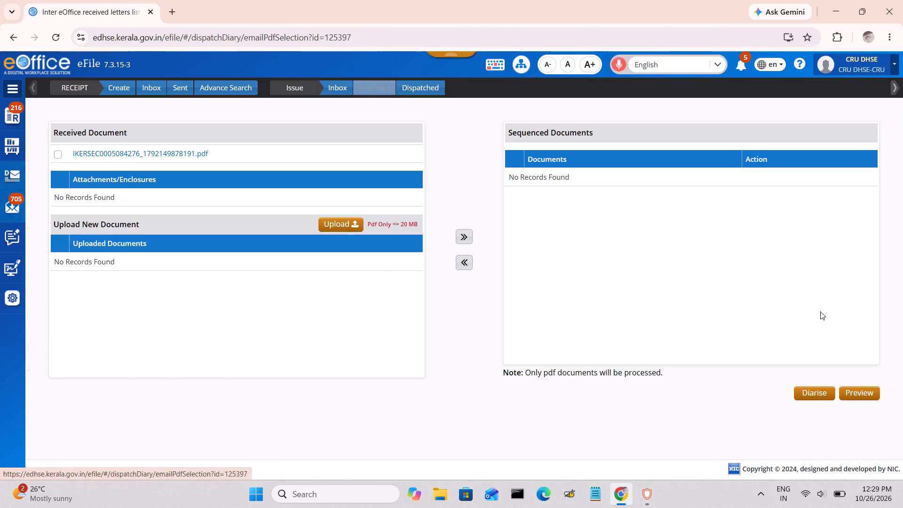
click(61, 154)
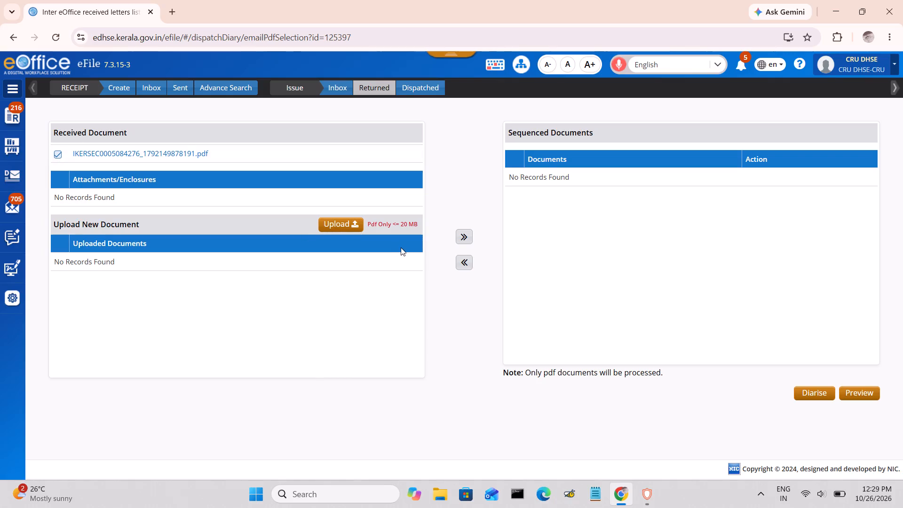
click(467, 239)
click(830, 396)
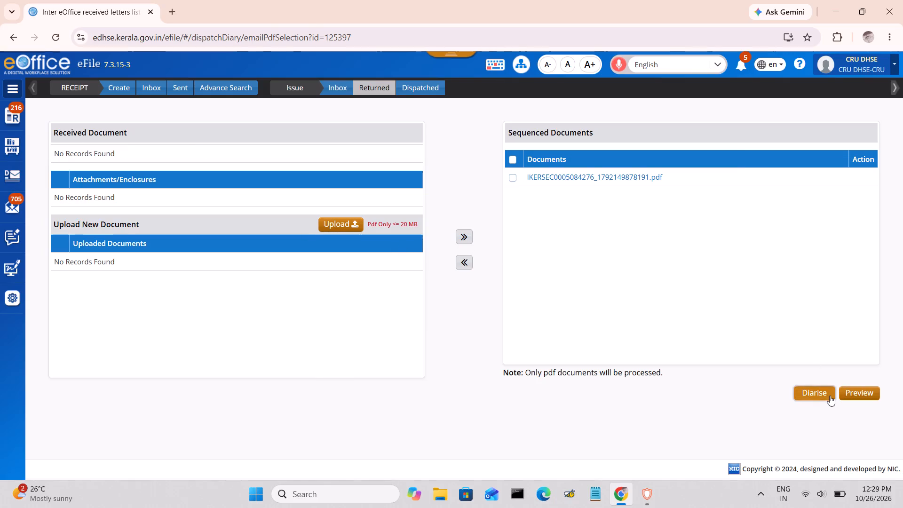
Enter GENERAL EDN C DEPT NO 8497 as the contact address and copy that text.
click(530, 383)
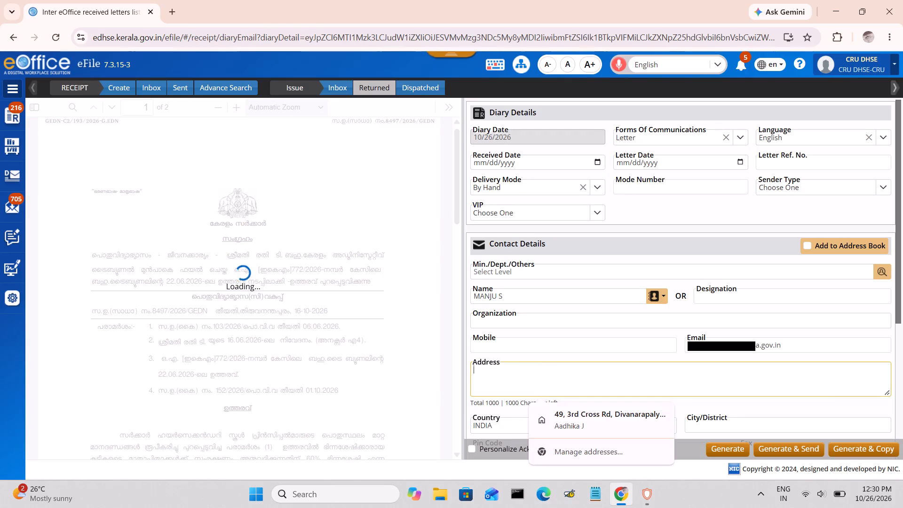
key(ctrl+v)
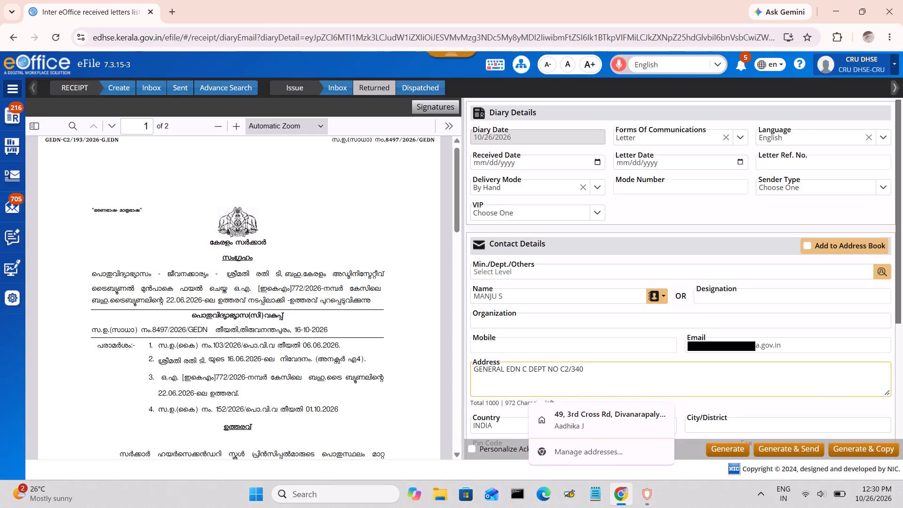
drag(570, 368, 608, 366)
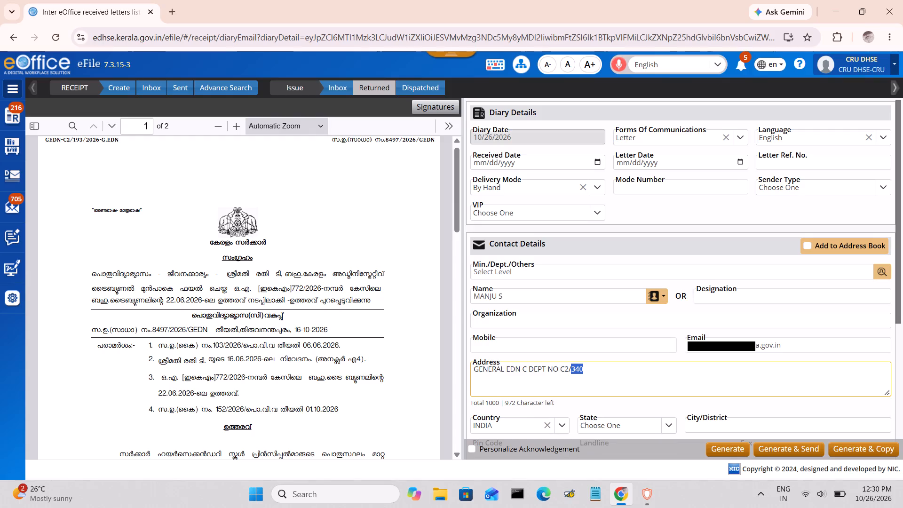
drag(561, 367, 640, 365)
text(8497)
drag(583, 368, 578, 369)
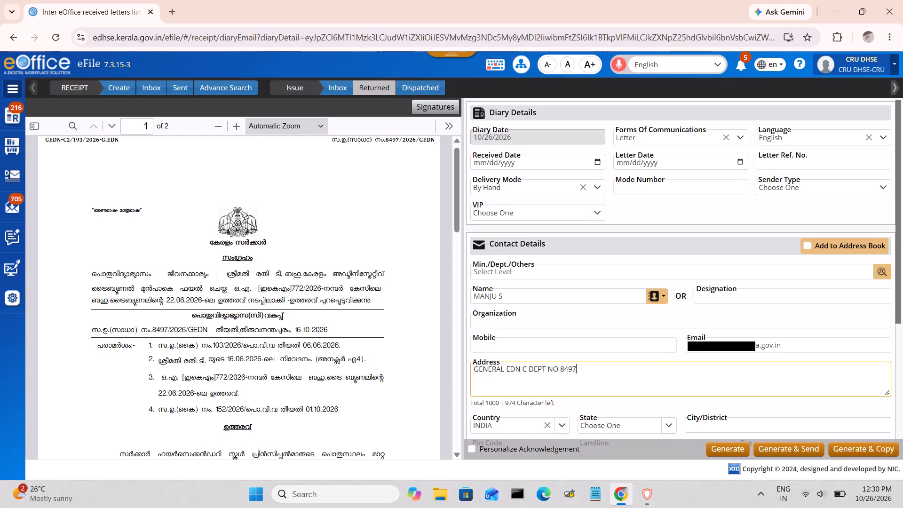
click(610, 379)
drag(579, 367, 525, 367)
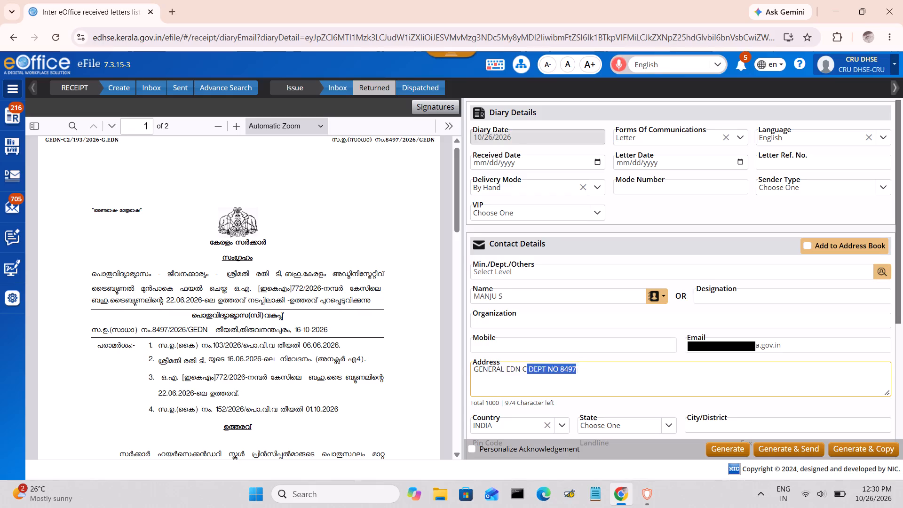
drag(474, 365, 459, 365)
click(481, 366)
click(590, 371)
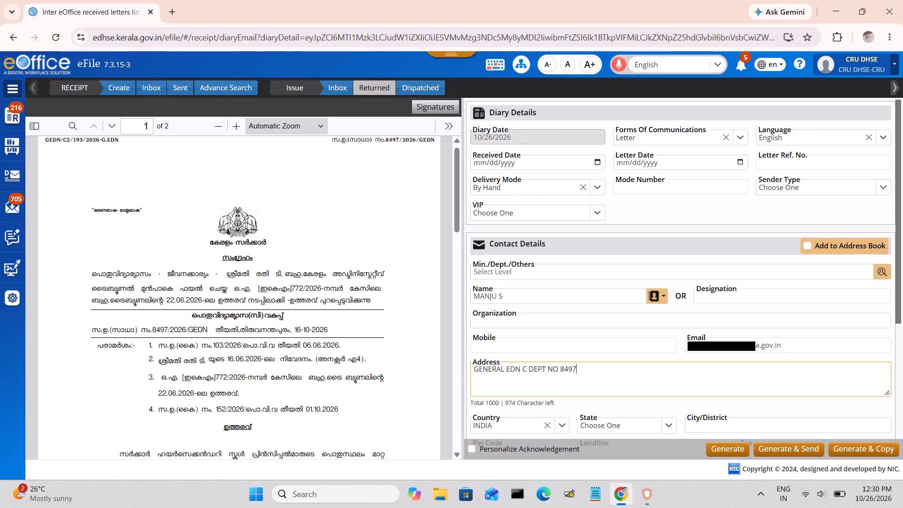
drag(584, 368, 470, 370)
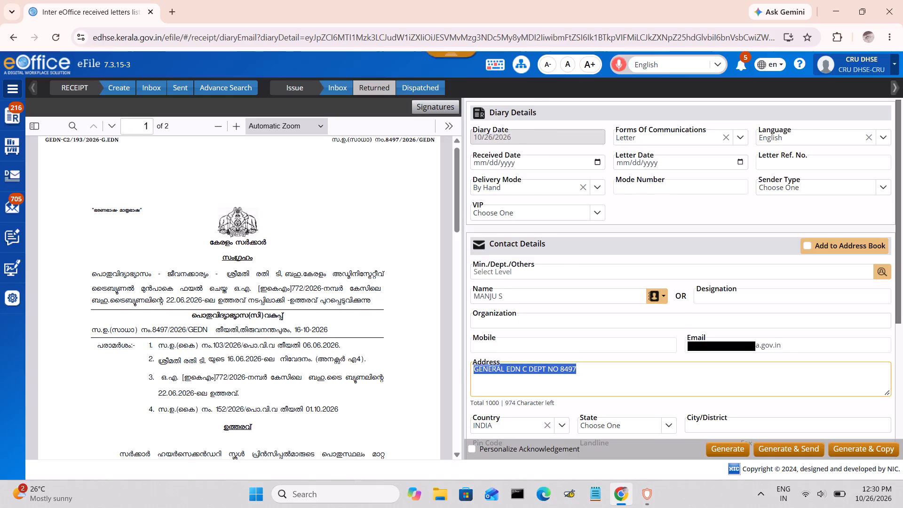
key(ctrl+c)
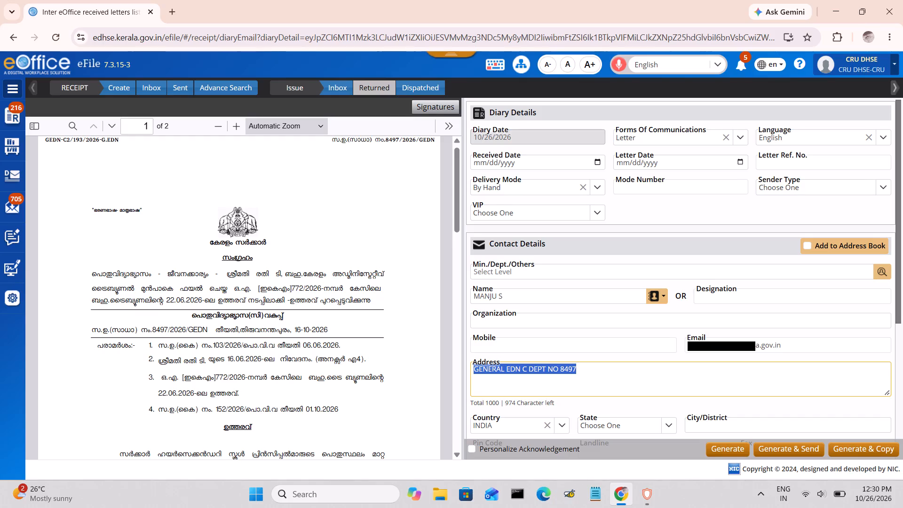
scroll(354, 359, down, 2)
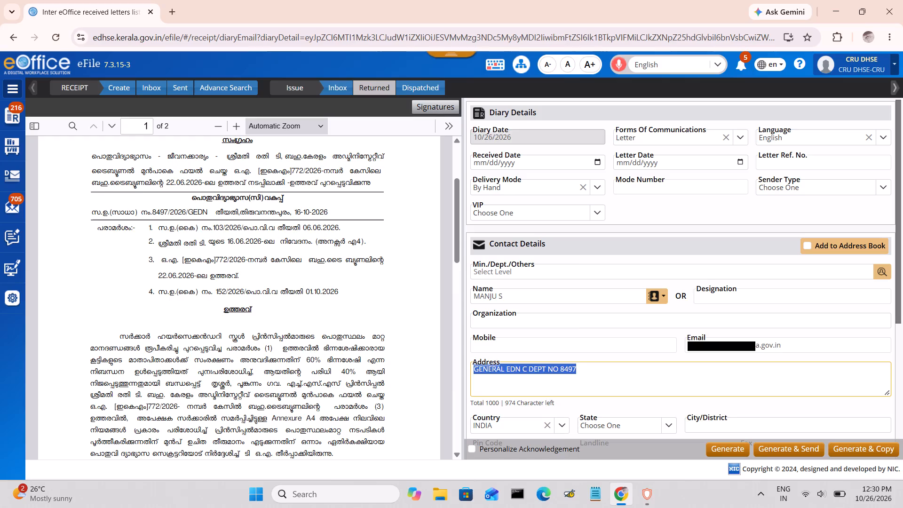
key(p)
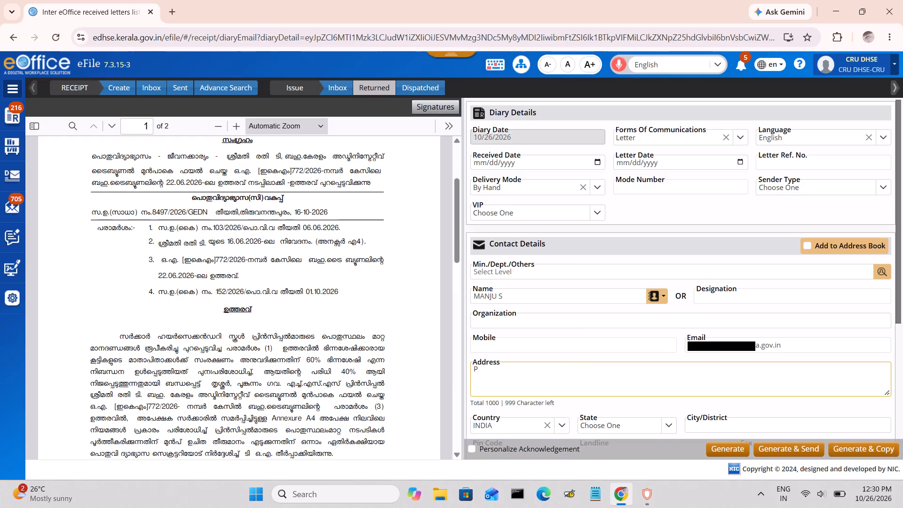
key(BackSpace)
key(ctrl+v)
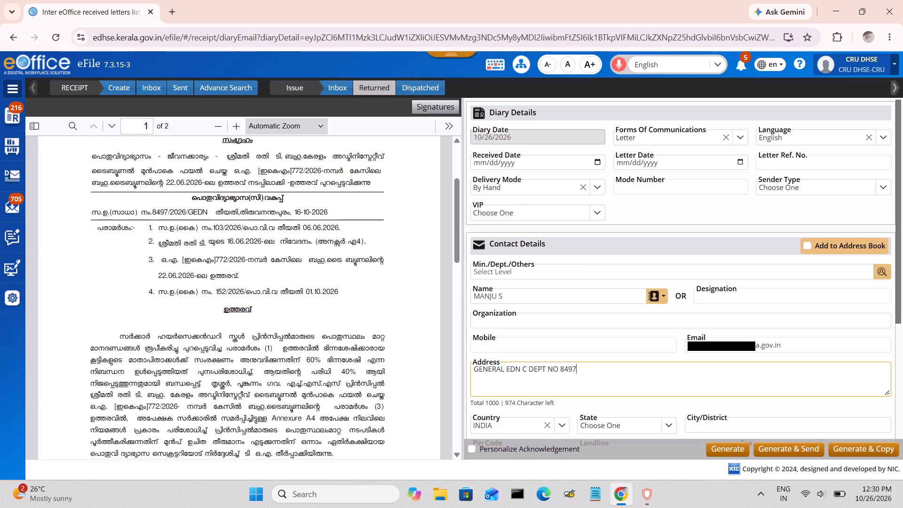
Set the receipt's main category to General.
scroll(553, 407, down, 3)
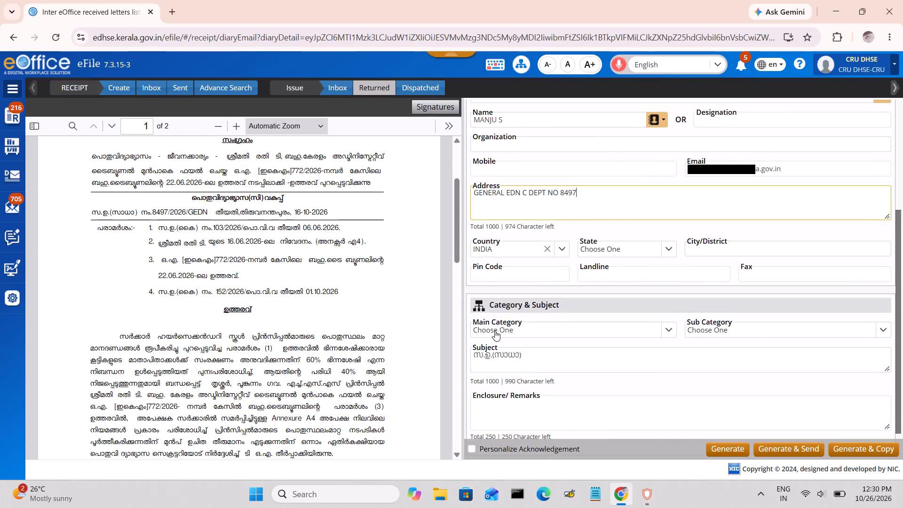
click(495, 331)
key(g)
click(491, 370)
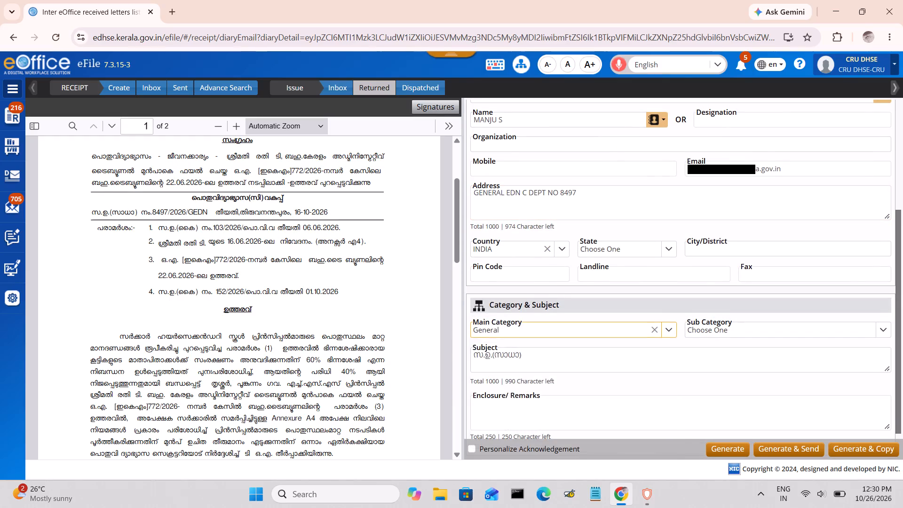
Replace the receipt's subject with PRL TRANSFER - GENERAL EDN C DEPT NO 8497, reusing the copied address text.
drag(532, 357, 415, 357)
key(BackSpace)
key(BackSpace)
key(BackSpace)
key(BackSpace)
key(BackSpace)
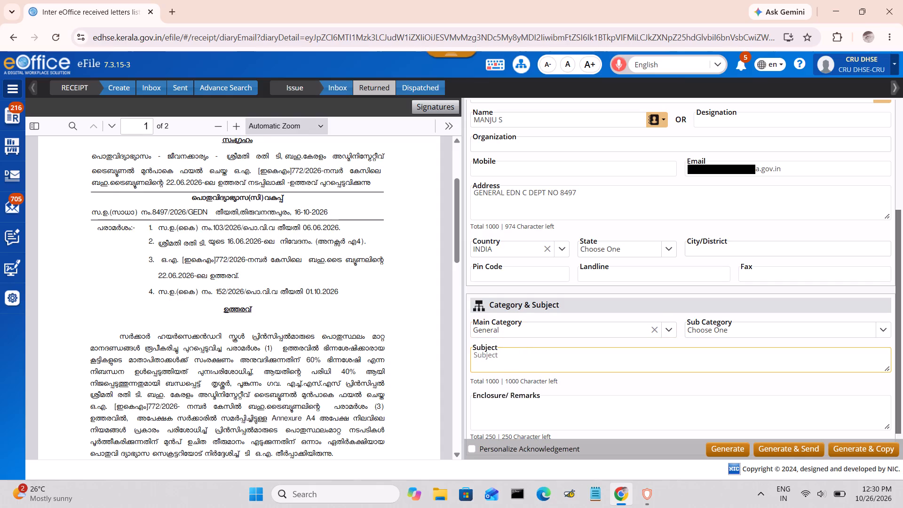
key(BackSpace)
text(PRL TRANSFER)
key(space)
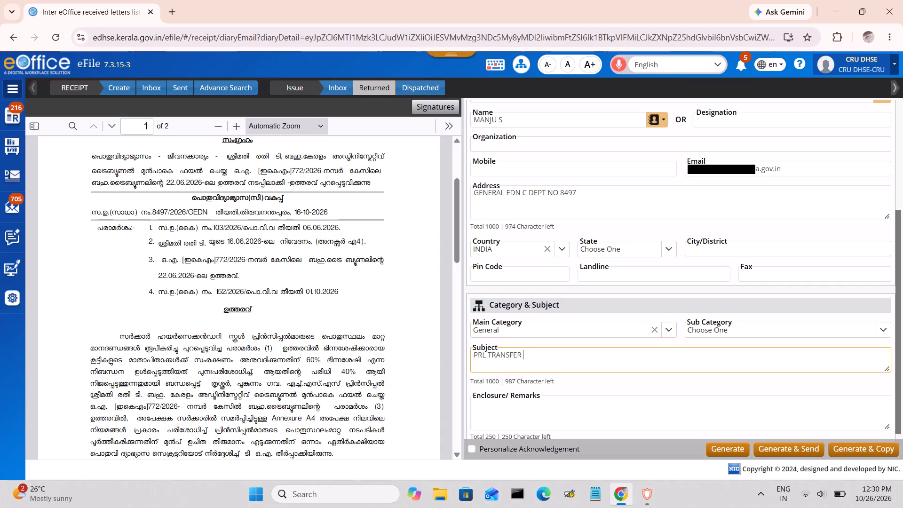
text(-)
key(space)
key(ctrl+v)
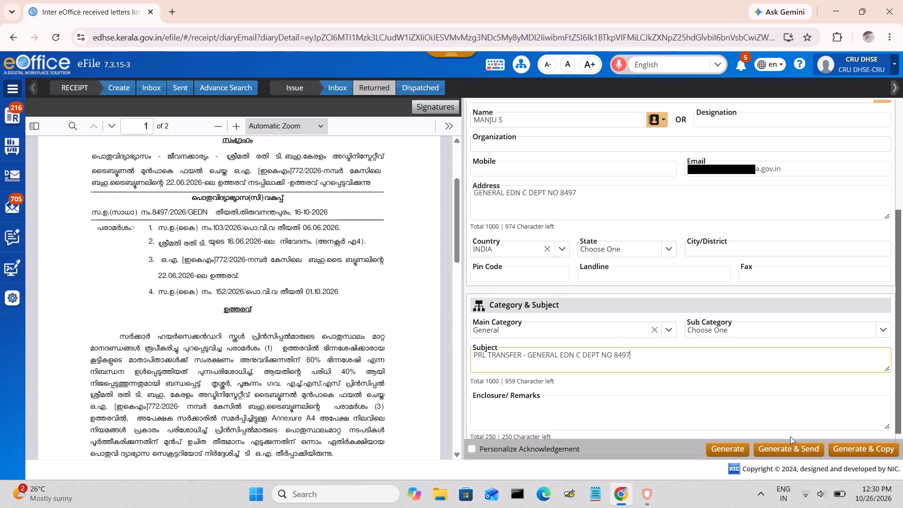
Generate the No. 8497 receipt and send it to the JS (AD D) in DHSE-ADMINISTRATION (D), found by searching AD D.
click(803, 445)
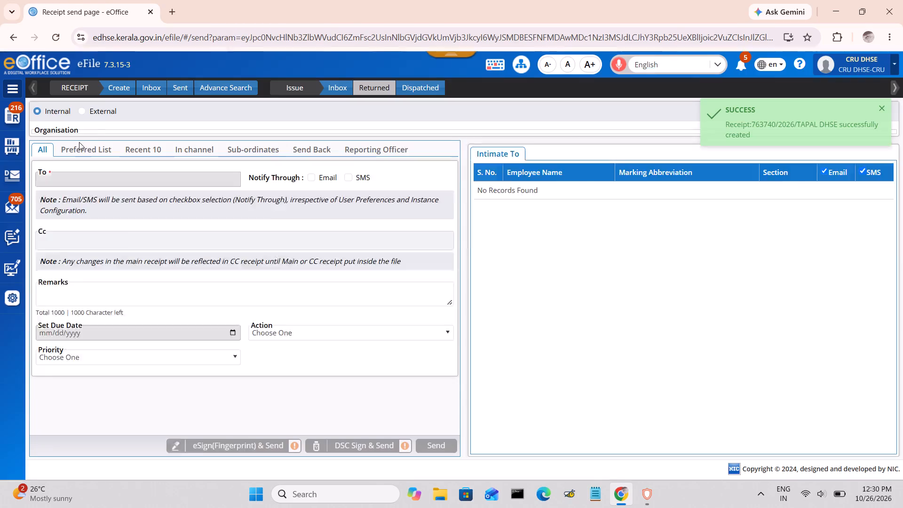
click(117, 198)
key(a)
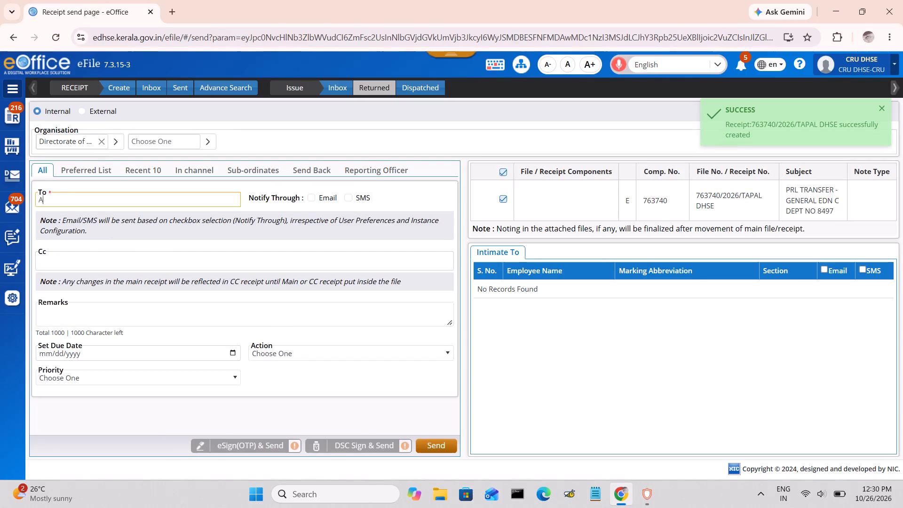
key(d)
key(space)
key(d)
click(57, 283)
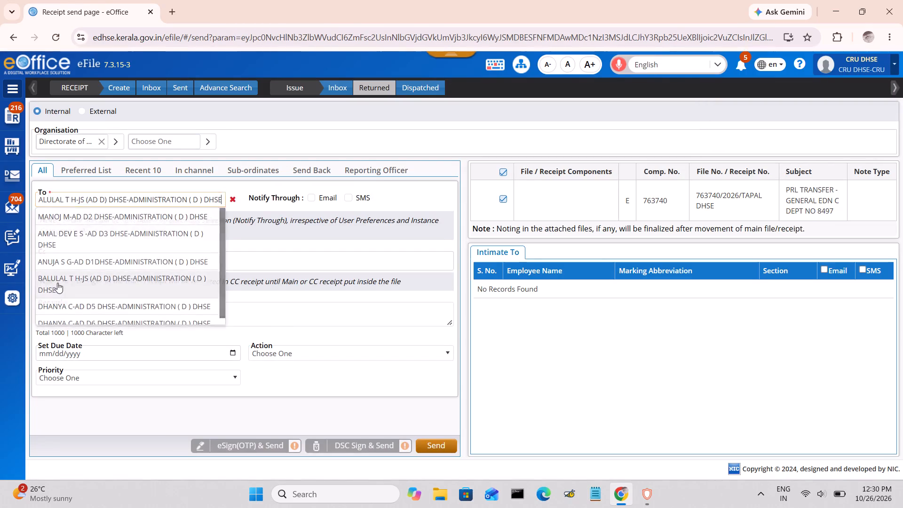
click(426, 443)
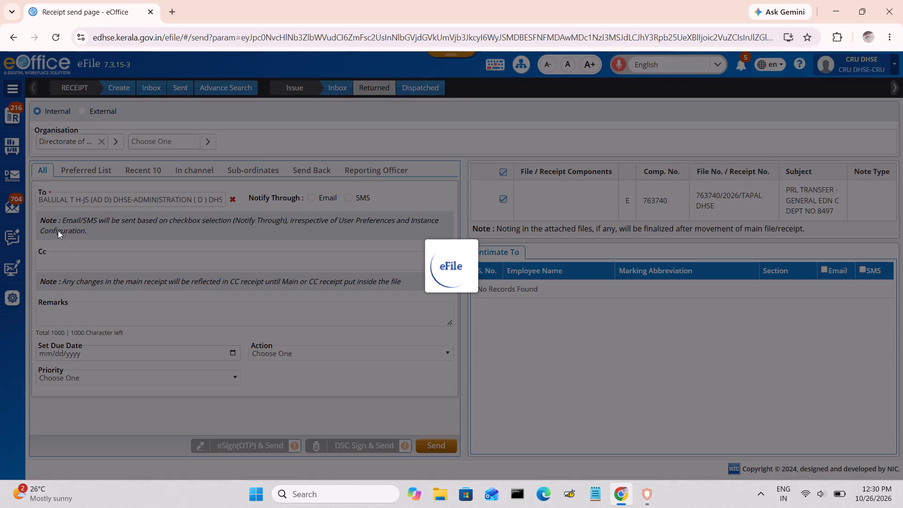
Return to the inter-eOffice received letters list.
click(16, 206)
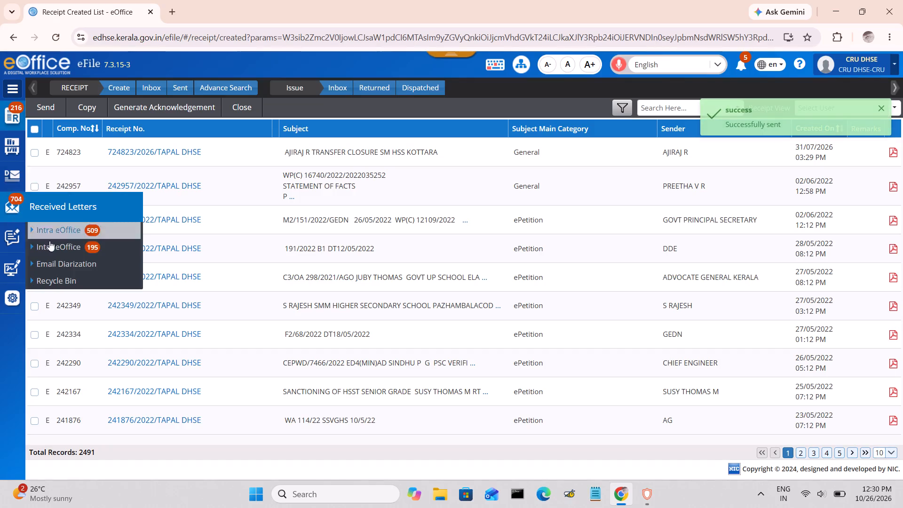
click(51, 247)
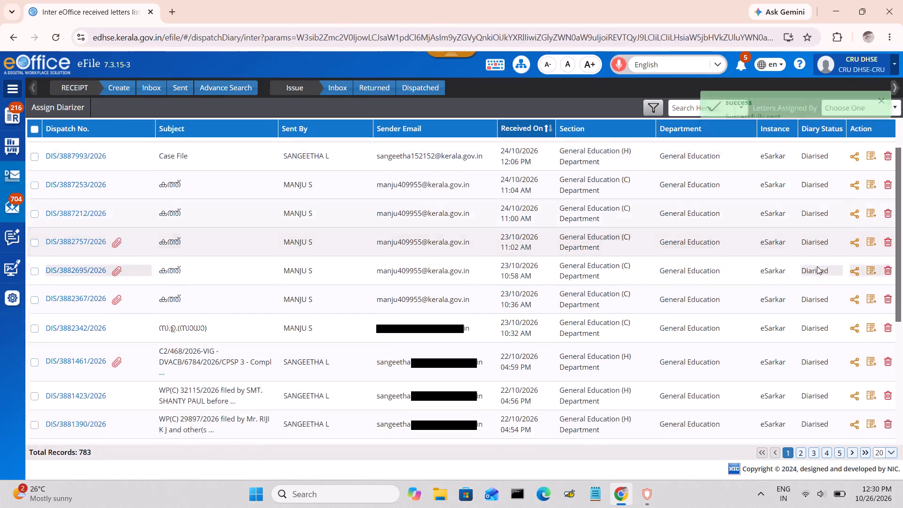
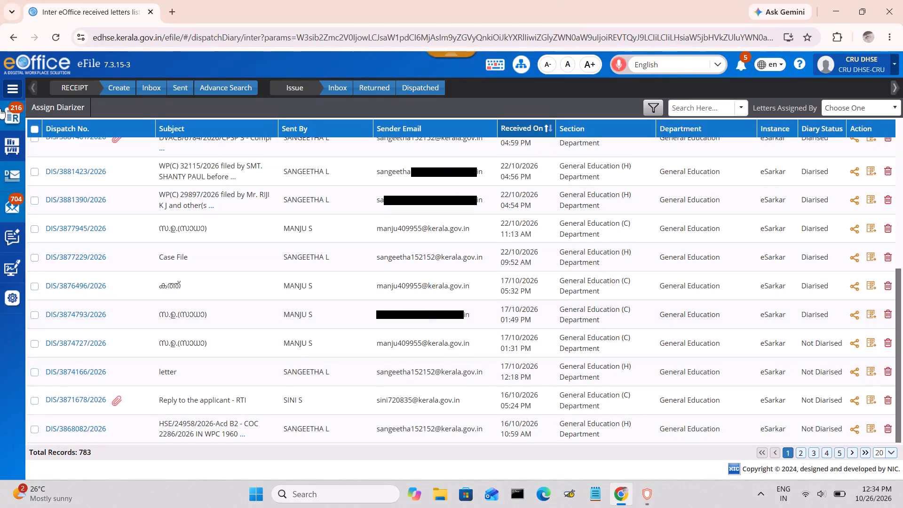
Open letter DIS/3874727/2026 for diarising, add its received PDF to the sequenced documents and start the diary entry.
click(869, 346)
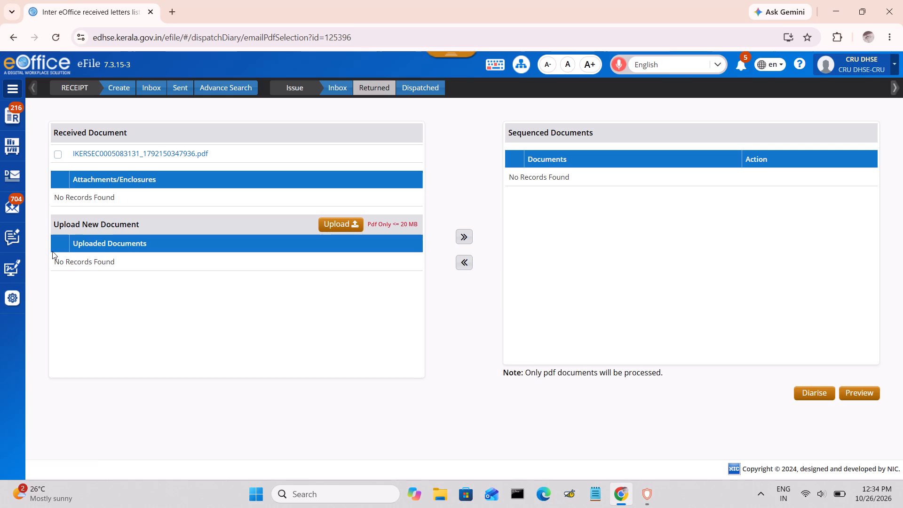
click(57, 157)
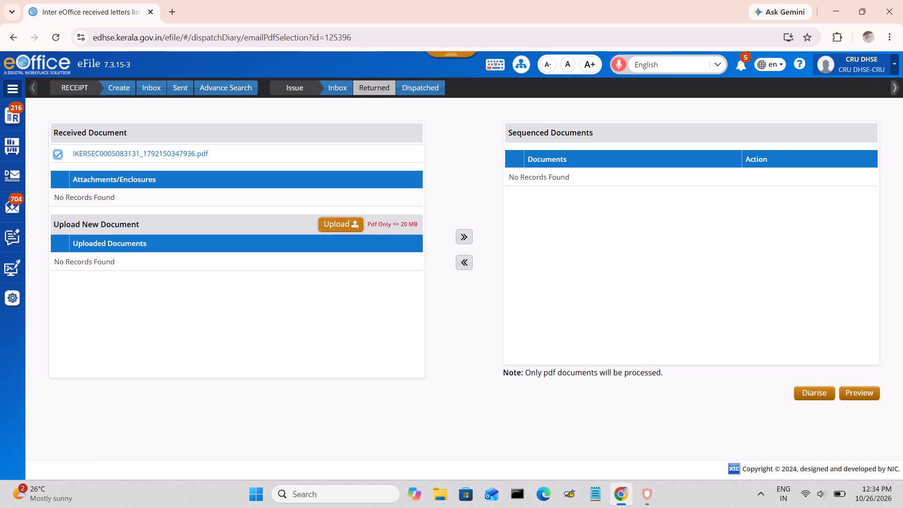
click(465, 235)
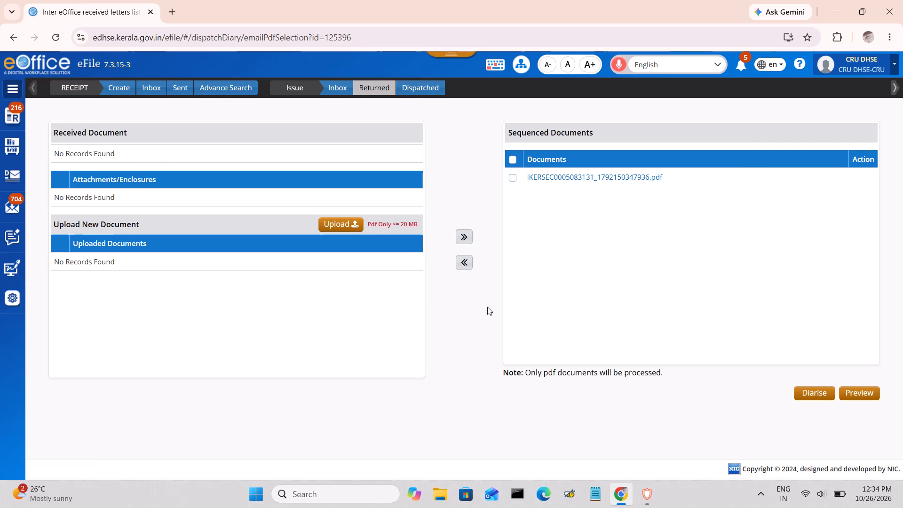
click(824, 394)
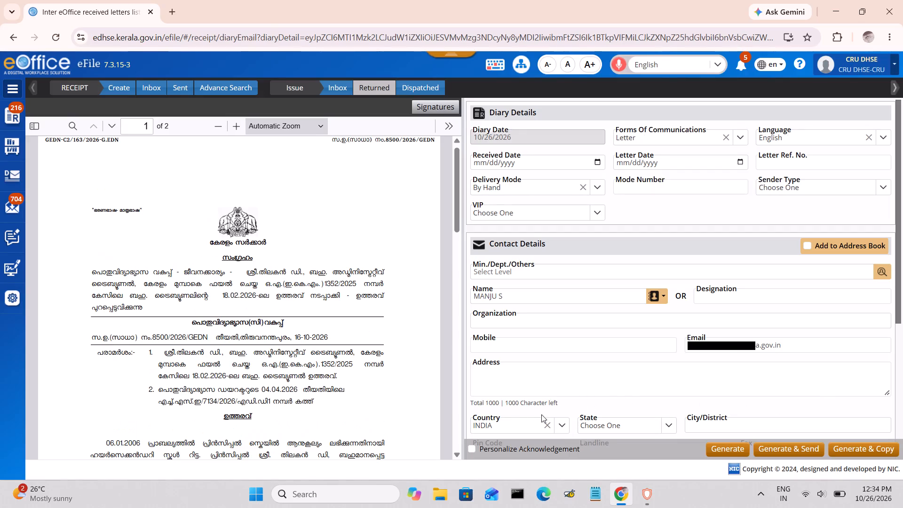
Fill in the sender's address as GENERAL EDN C DEPT NO 8500, reusing the copied address text with the new letter number.
click(508, 373)
key(ctrl+v)
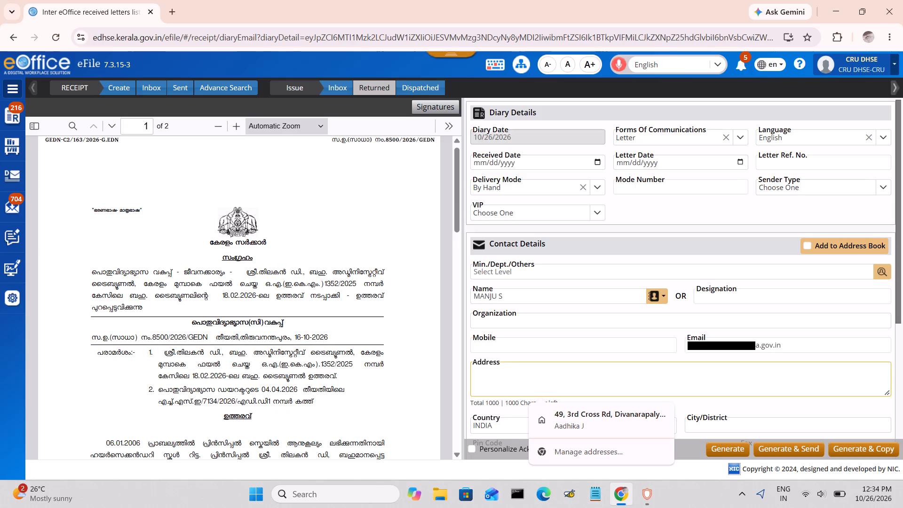
key(BackSpace)
key(BackSpace)
key(BackSpace)
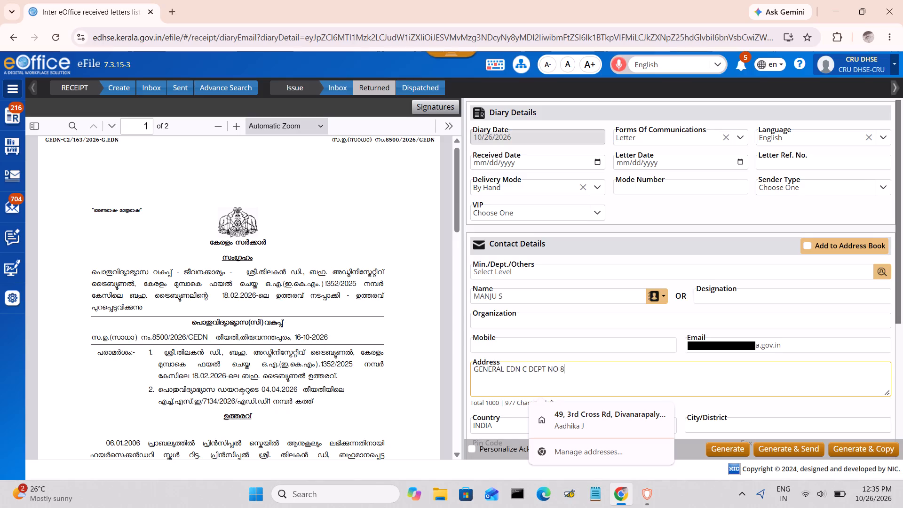
key(BackSpace)
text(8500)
drag(578, 370, 484, 384)
double_click(460, 388)
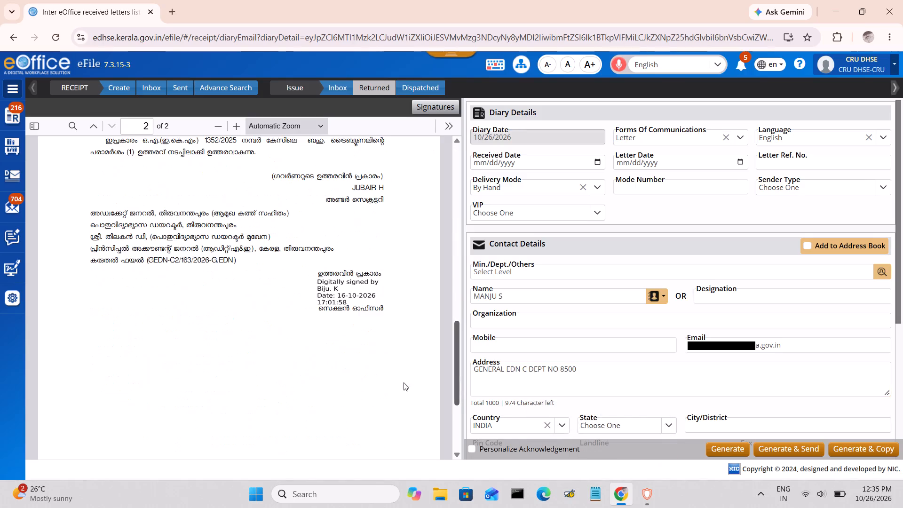
scroll(365, 393, up, 11)
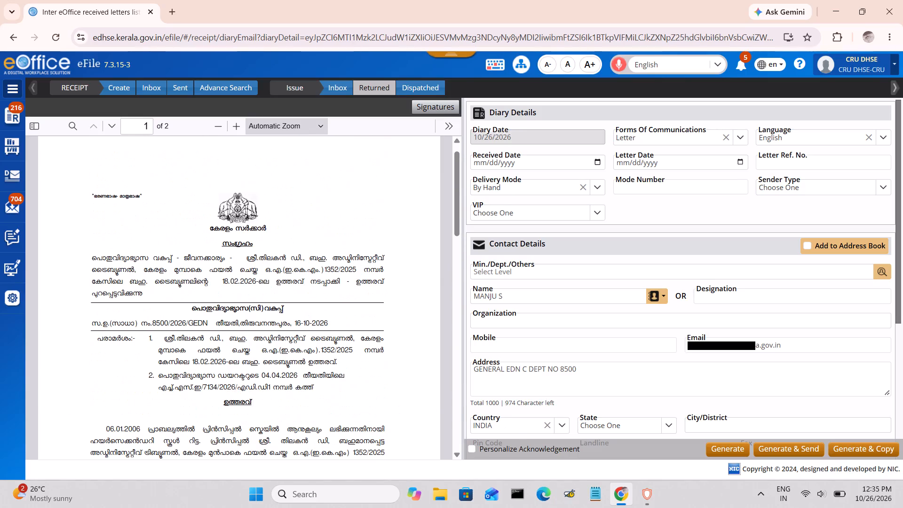
Copy the receipt's address text, GENERAL EDN C DEPT NO 8500, for reuse in the subject.
drag(593, 368, 425, 366)
click(598, 384)
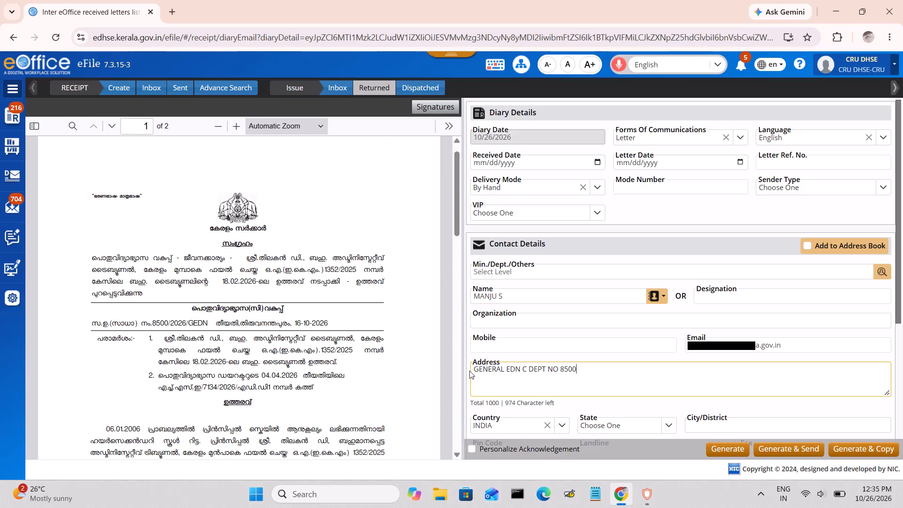
drag(473, 371, 599, 374)
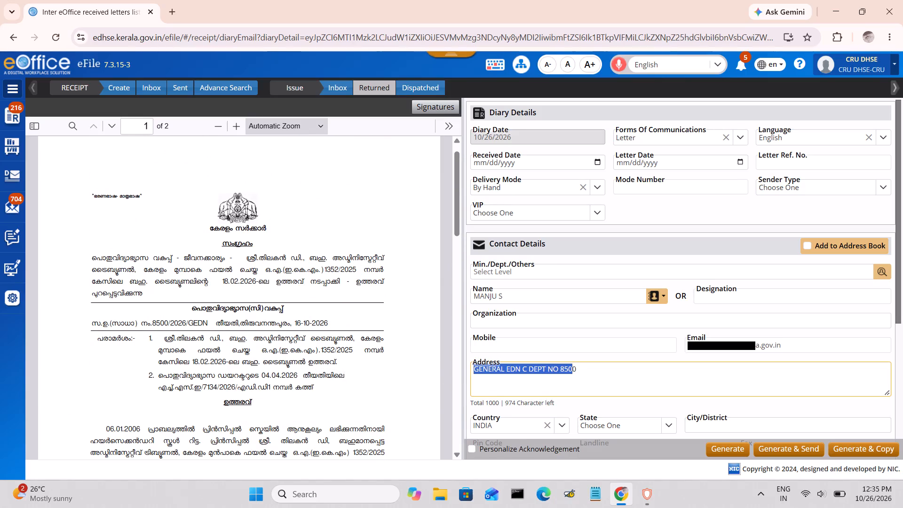
key(ctrl+c)
Set the receipt's main category to General.
scroll(600, 374, down, 5)
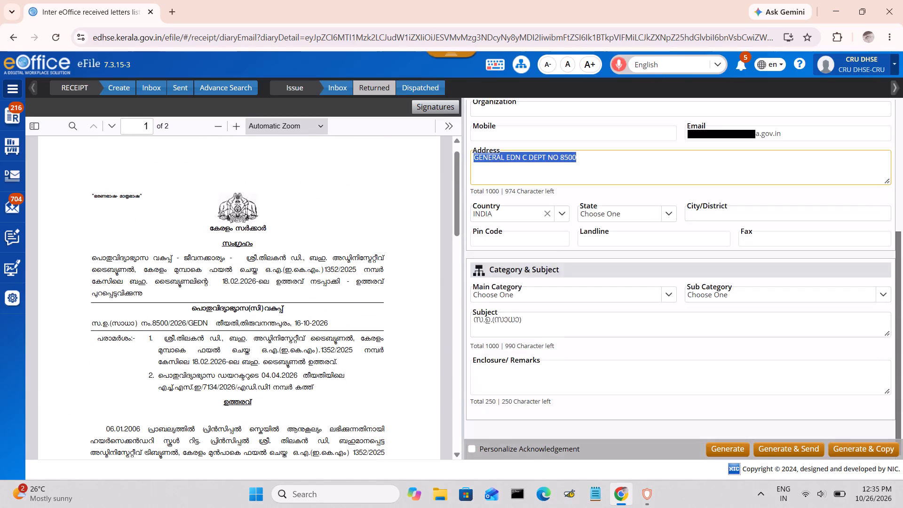
click(493, 290)
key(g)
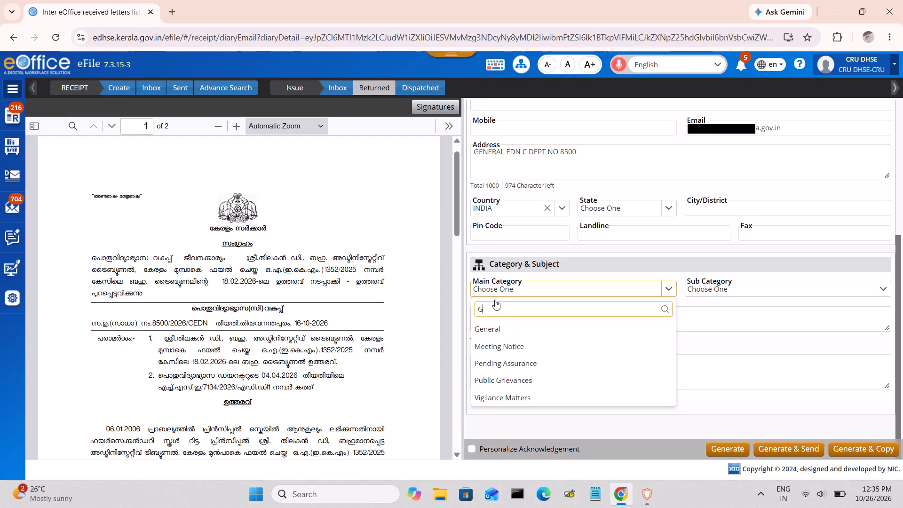
click(496, 332)
Replace the subject with ORDER IN OA 1352 OF 2025 FILED BY, the applicant's name, and the copied address text after a hyphen.
drag(523, 312, 515, 311)
click(392, 308)
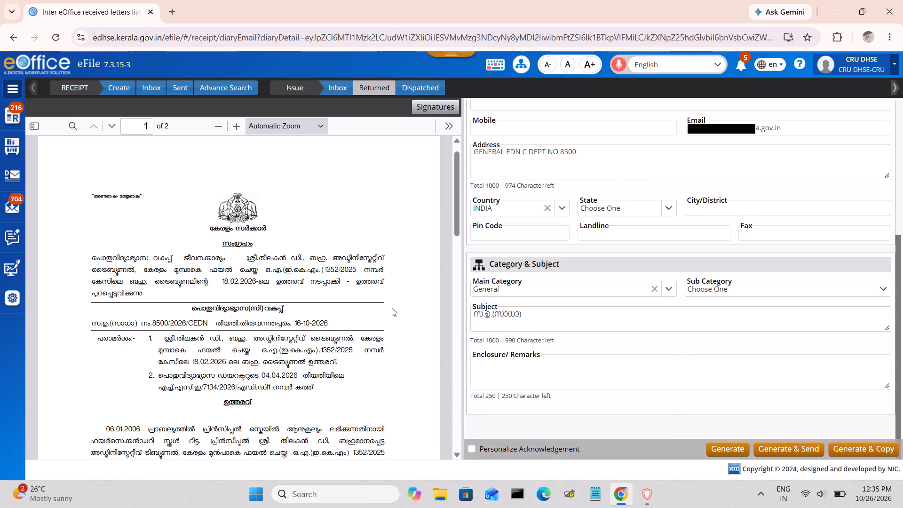
key(BackSpace)
key(BackSpace)
key(BackSpace)
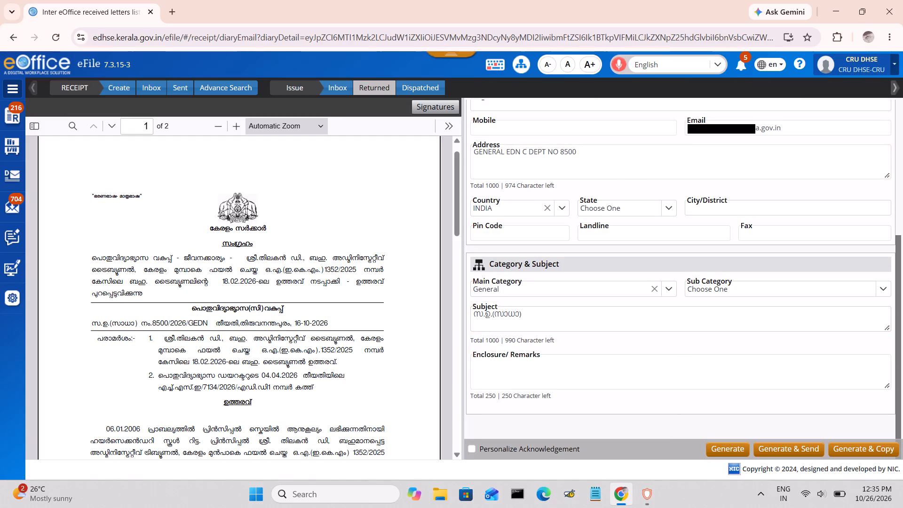
drag(525, 318, 385, 322)
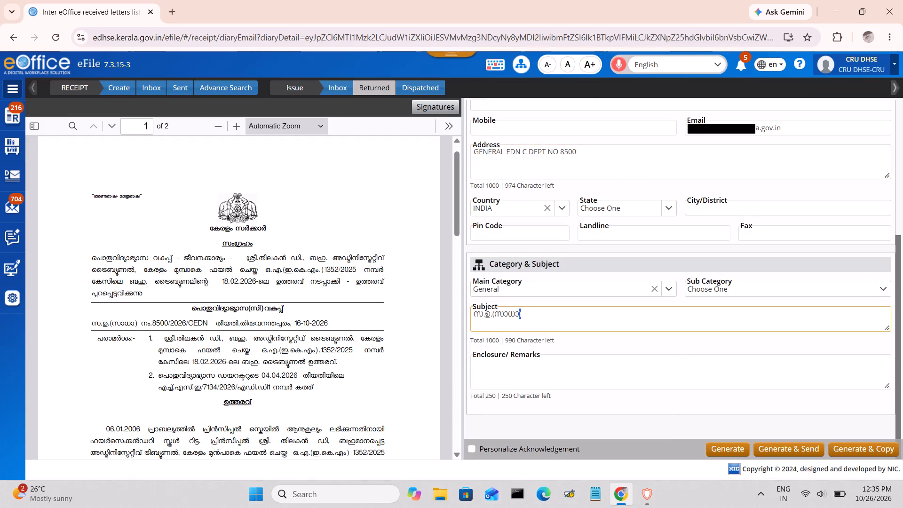
click(540, 321)
drag(530, 311, 446, 311)
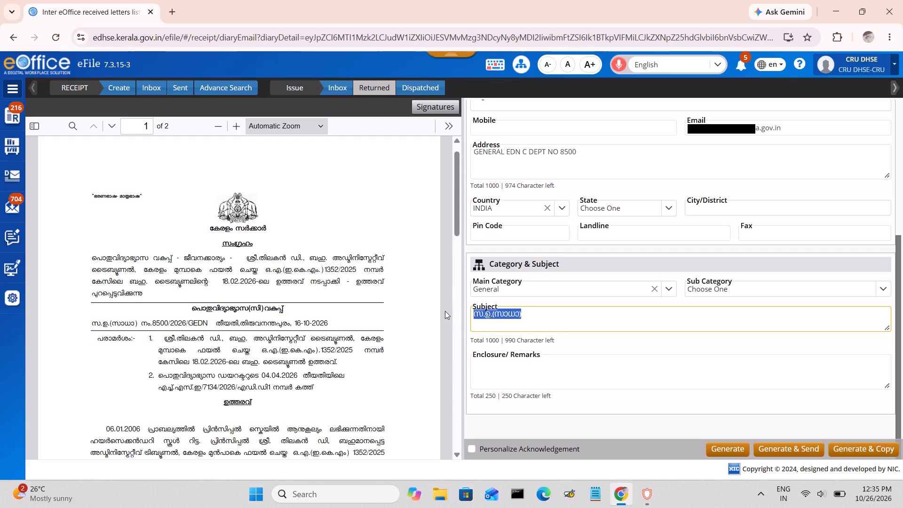
key(BackSpace)
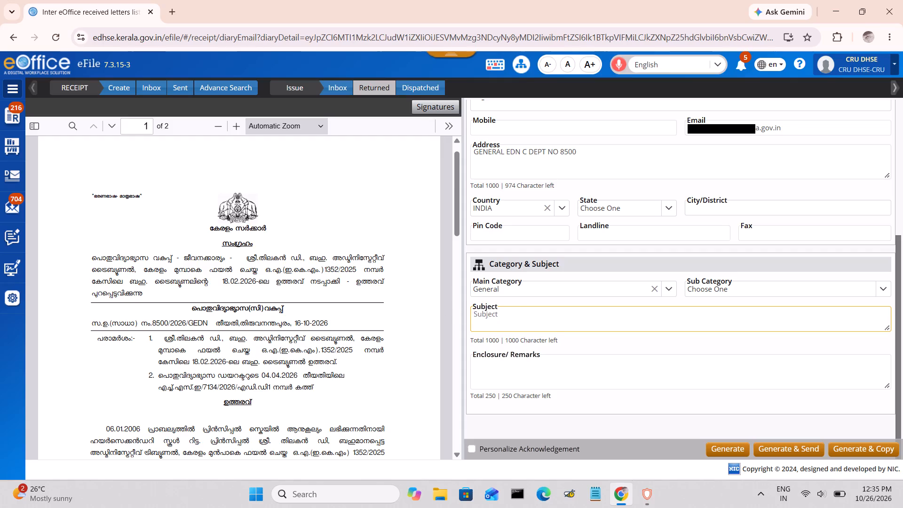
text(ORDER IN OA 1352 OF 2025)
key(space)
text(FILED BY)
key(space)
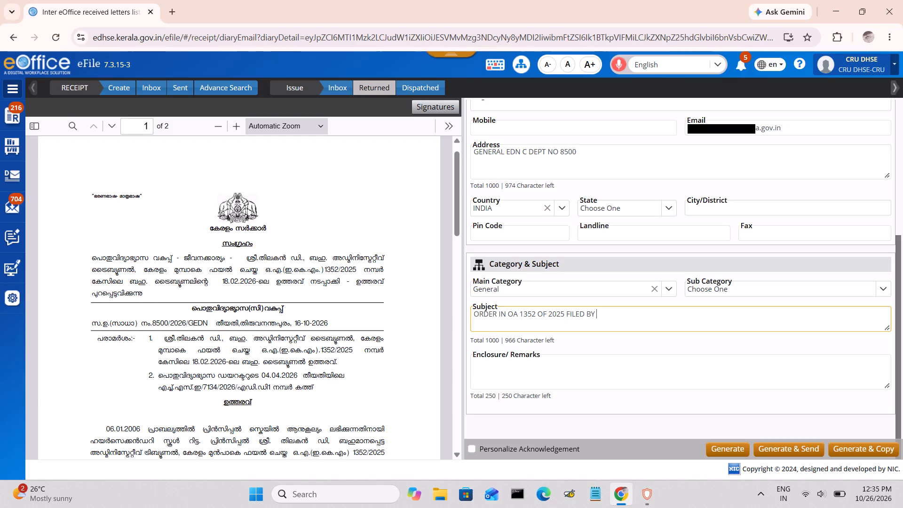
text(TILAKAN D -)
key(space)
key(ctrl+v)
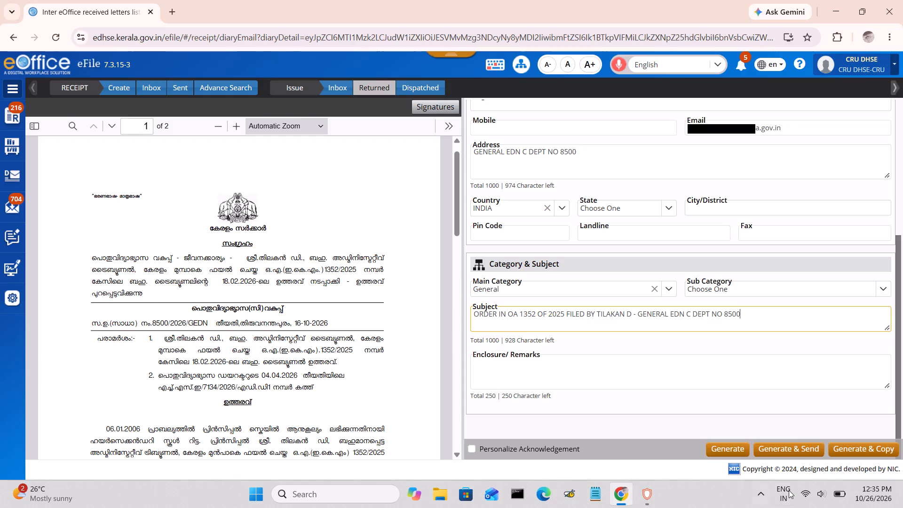
Generate the No. 8500 receipt and send it to the JS (AD D) in DHSE-ADMINISTRATION (D), found by searching AD D.
click(801, 445)
click(801, 445)
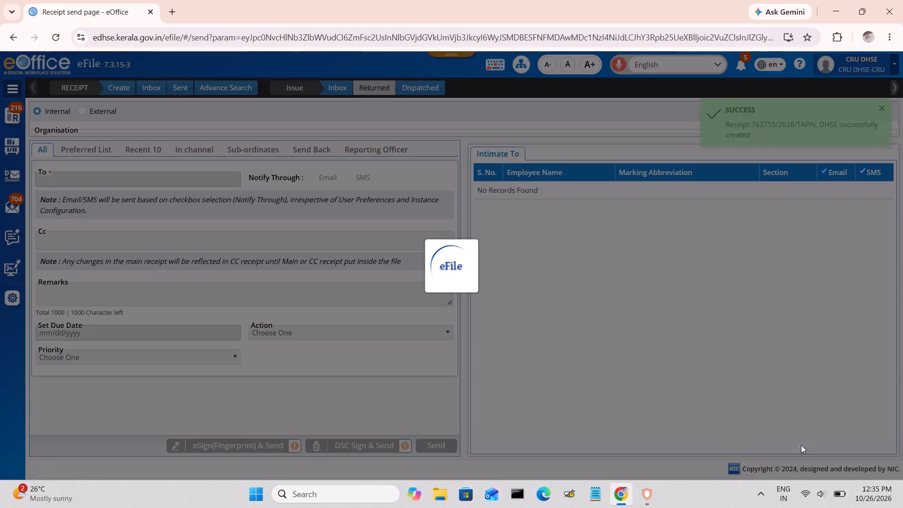
click(218, 196)
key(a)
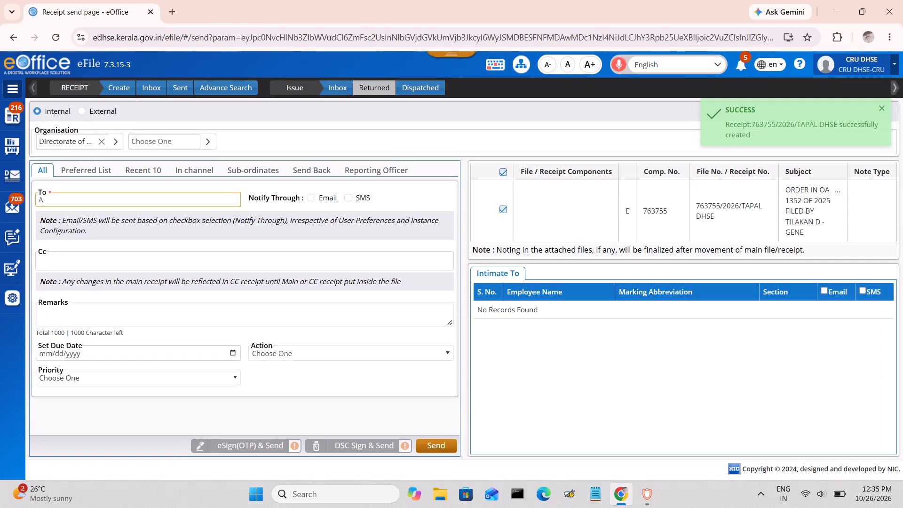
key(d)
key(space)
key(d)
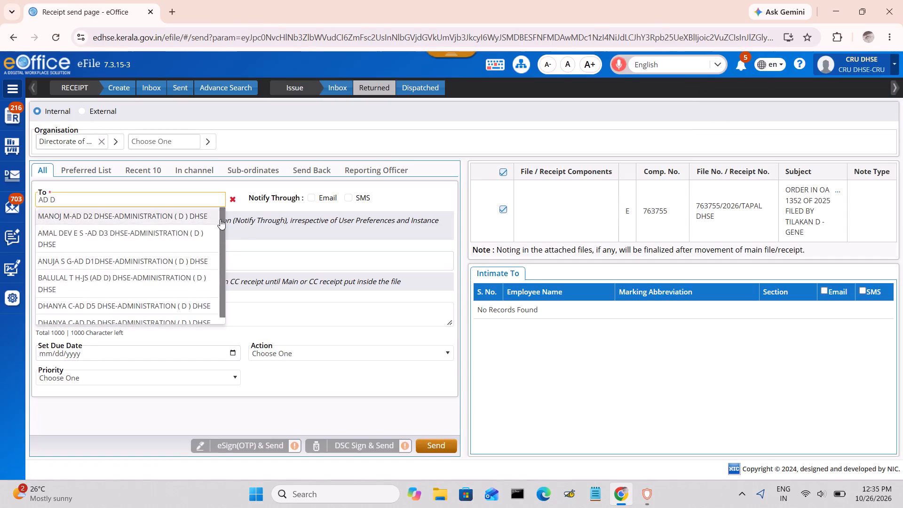
click(70, 280)
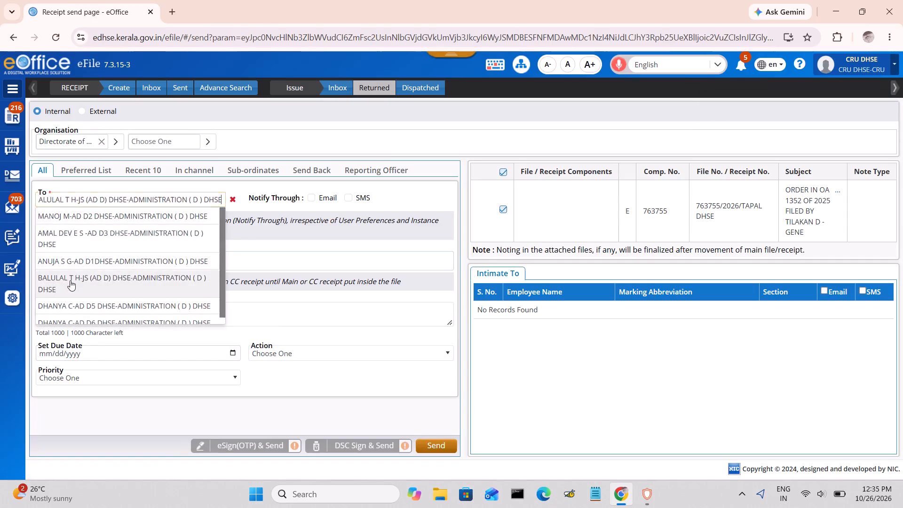
click(439, 445)
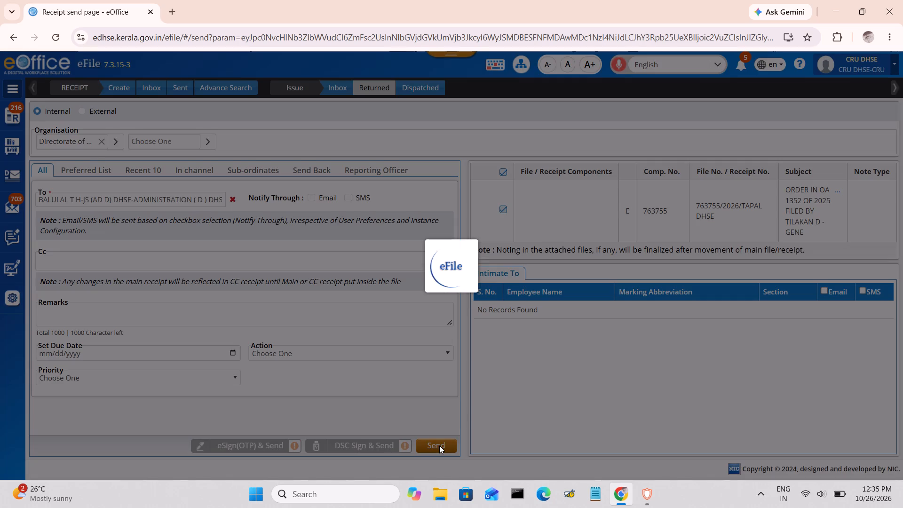